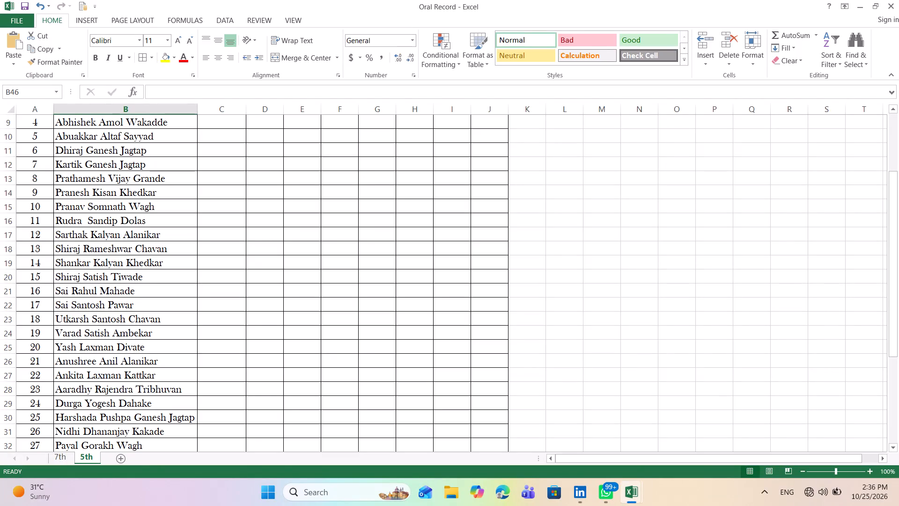
Check the computer's Wi-Fi connection in the list of available networks.
left_click(811, 490)
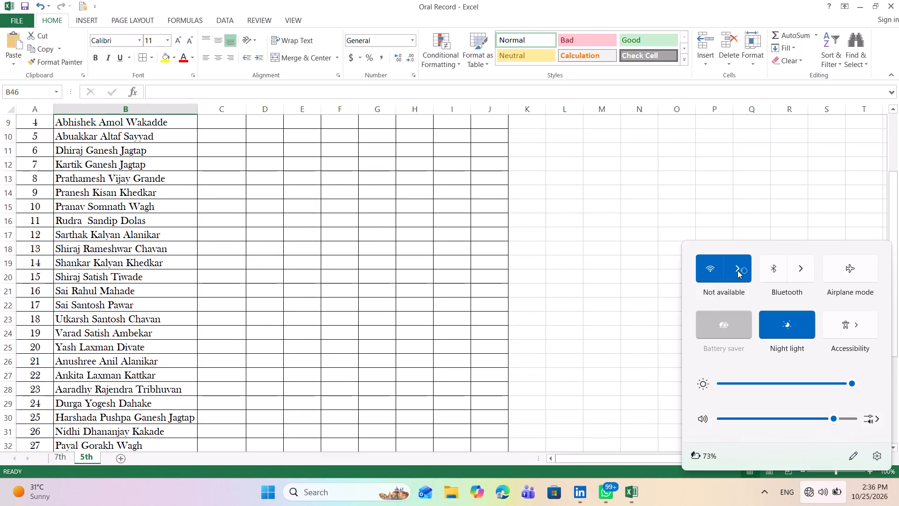
left_click(737, 270)
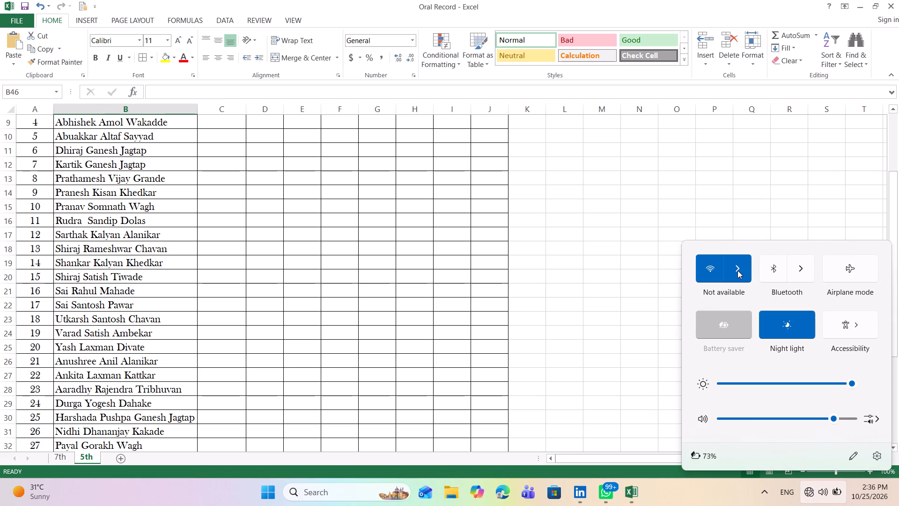
left_click(737, 270)
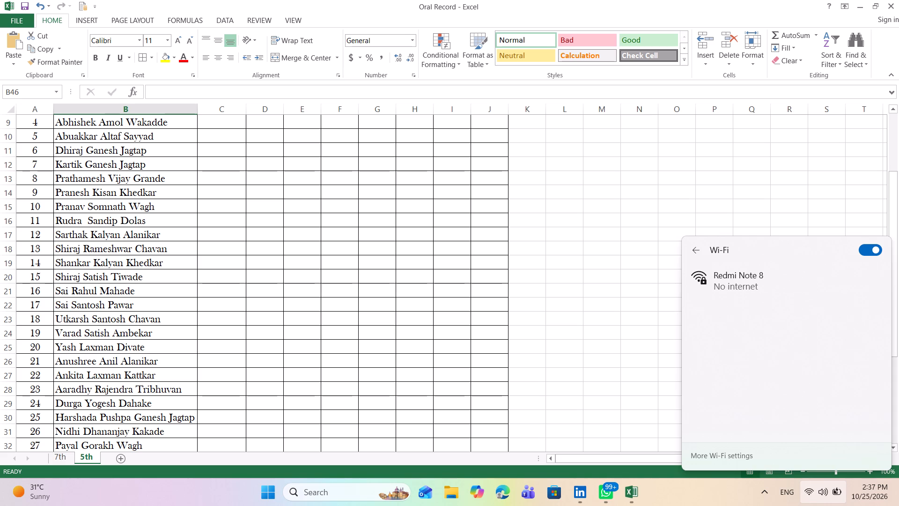
left_click(637, 308)
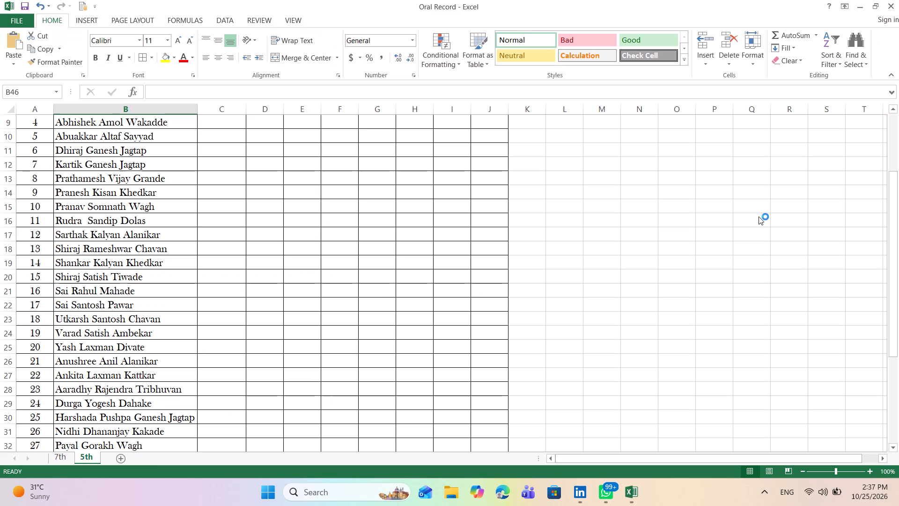
Switch from the Oral Record workbook to WhatsApp.
left_click(598, 492)
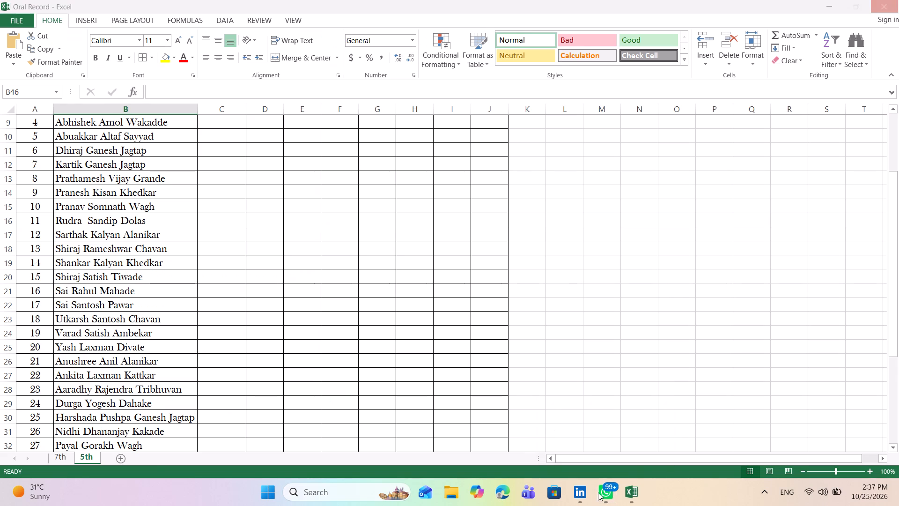
left_click(609, 491)
left_click(605, 492)
left_click(605, 492)
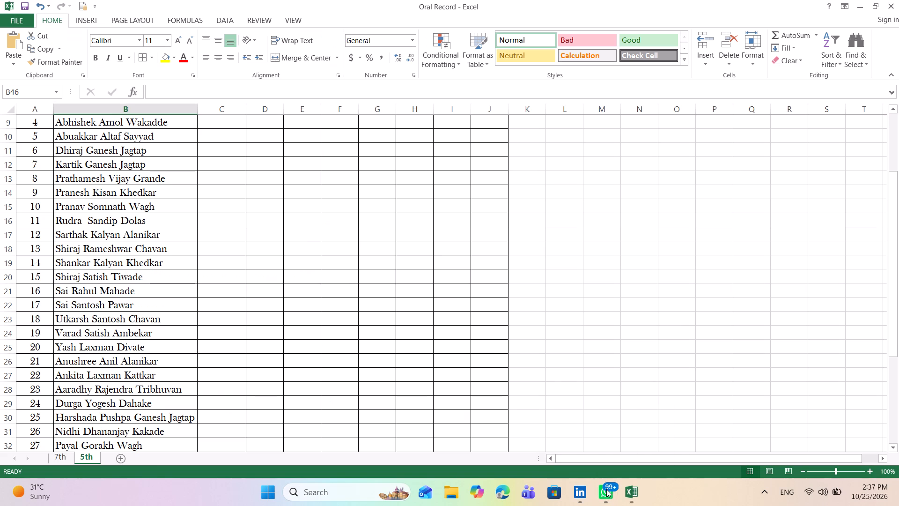
left_click(603, 491)
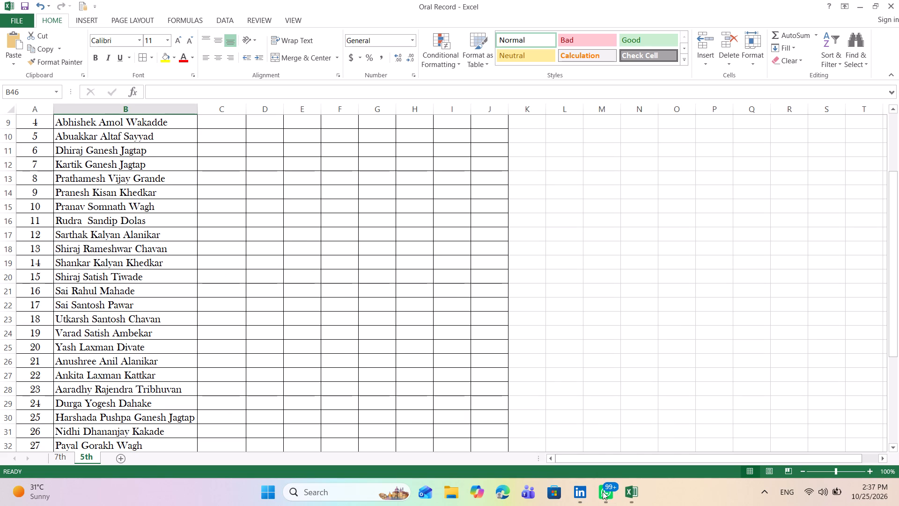
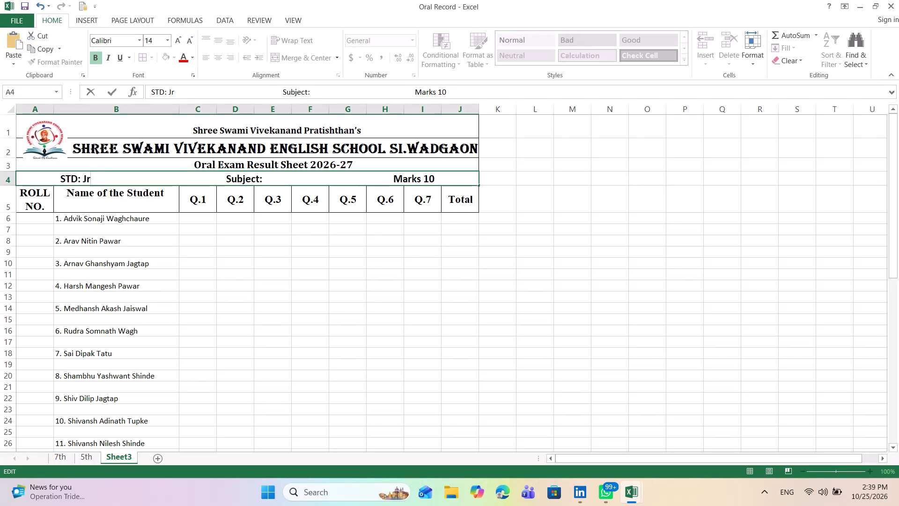
Complete the class label in the row 4 heading of Sheet3 so it reads STD: Jr.KG.
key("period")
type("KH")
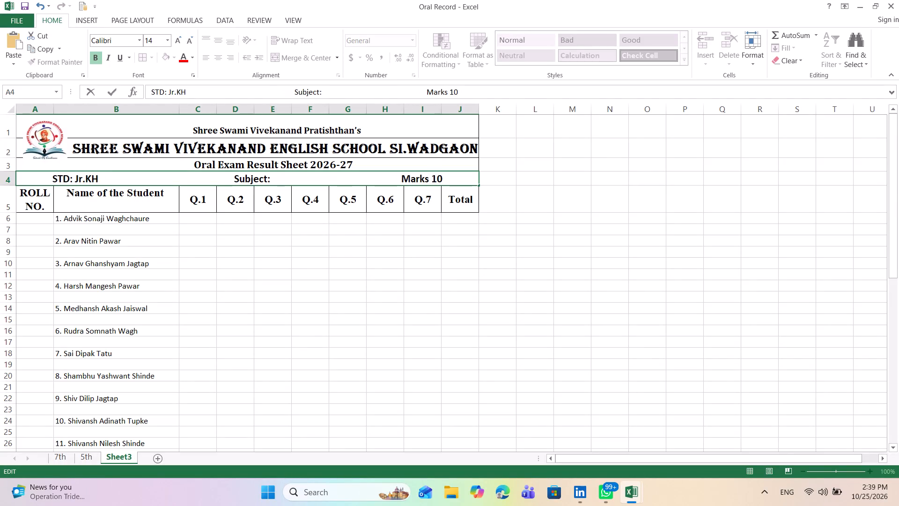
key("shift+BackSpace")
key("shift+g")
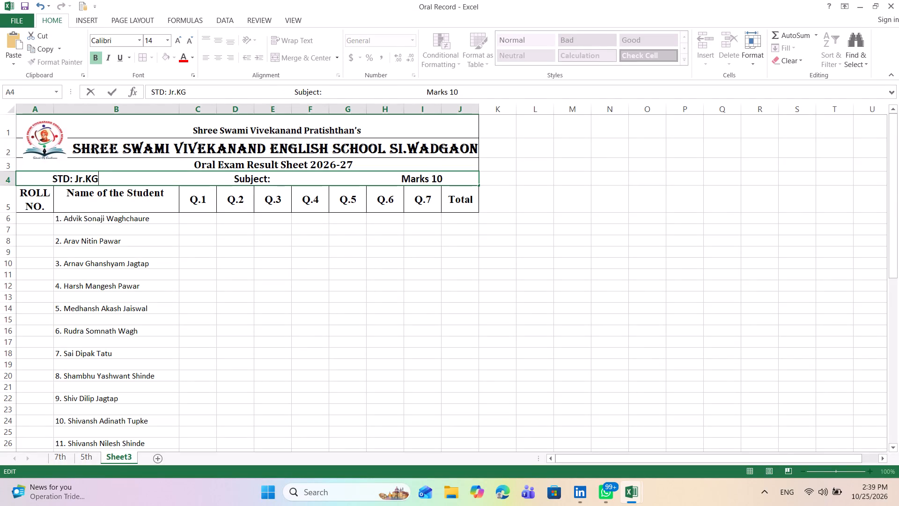
Delete the blank sheet row 7 between the first and second students in the name list.
left_click(32, 232)
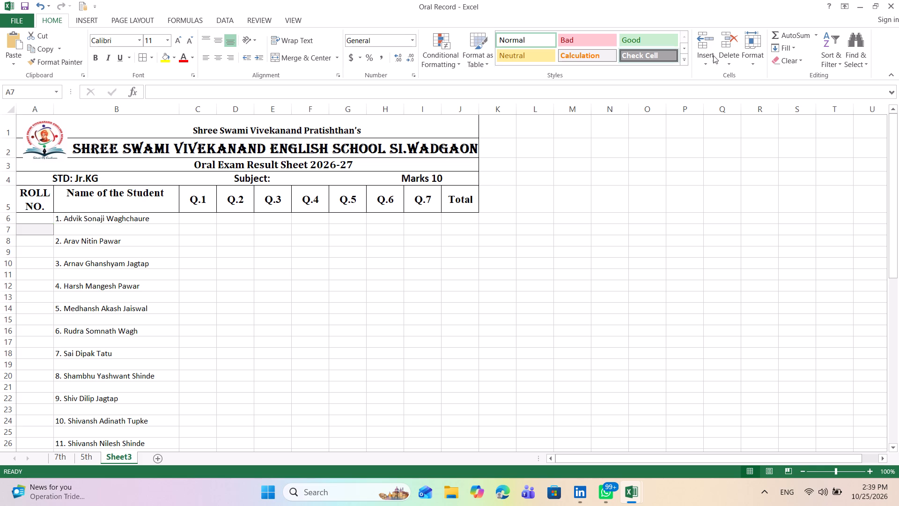
left_click(729, 60)
left_click(758, 88)
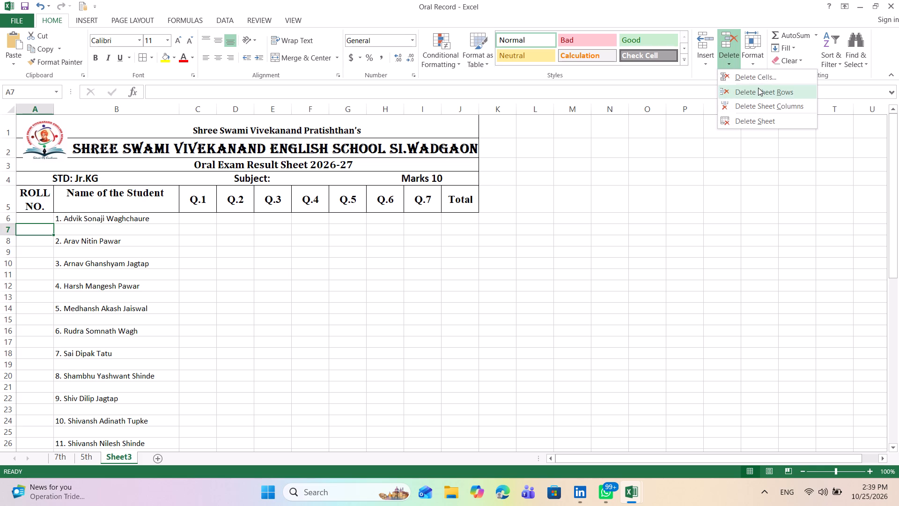
Delete the four blank sheet rows separating students 2 through 6 in the Jr.KG name list, one at a time.
key("Down")
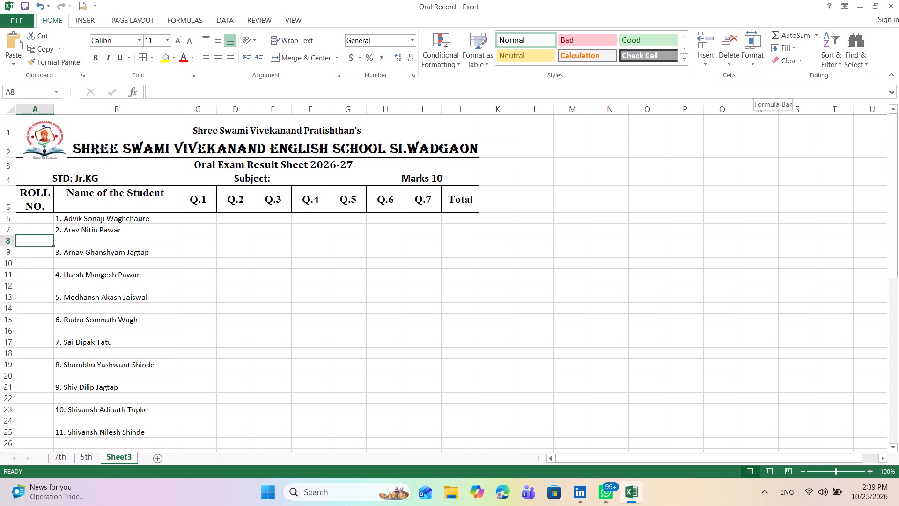
left_click(725, 60)
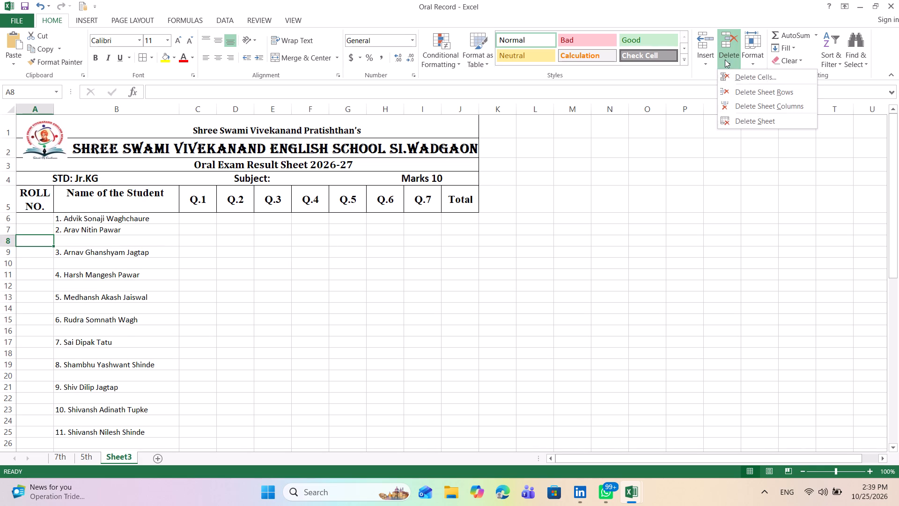
left_click(753, 89)
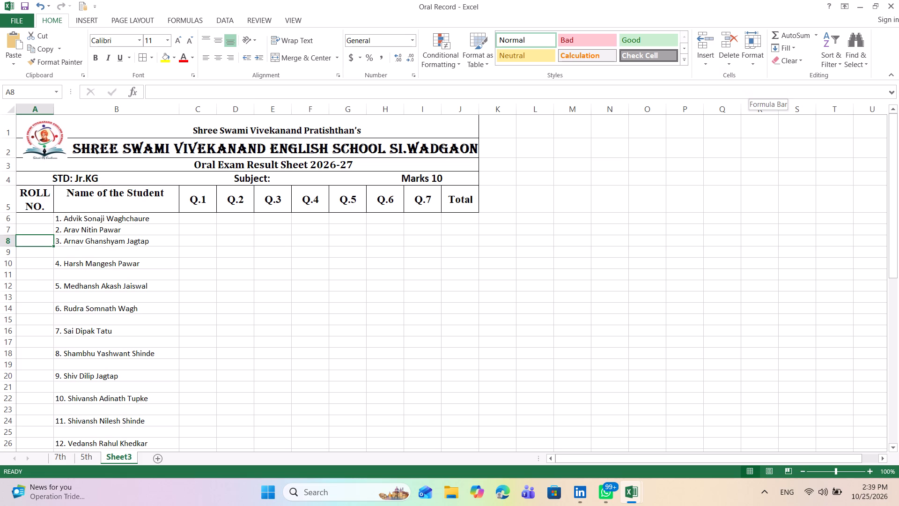
key("Down")
left_click(731, 61)
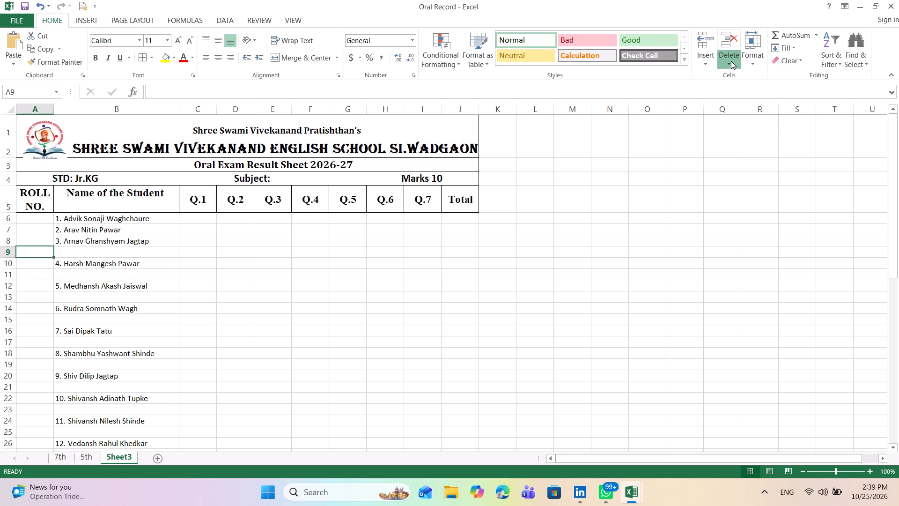
left_click(743, 92)
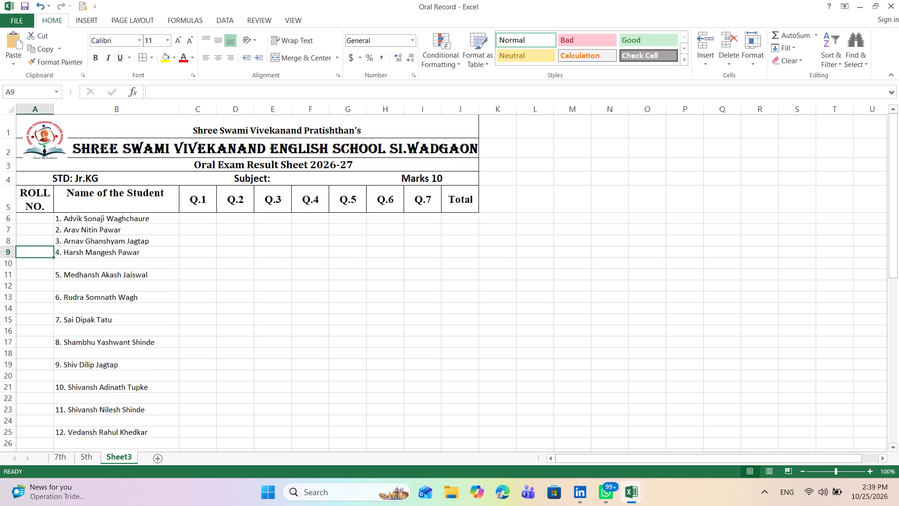
key("Down")
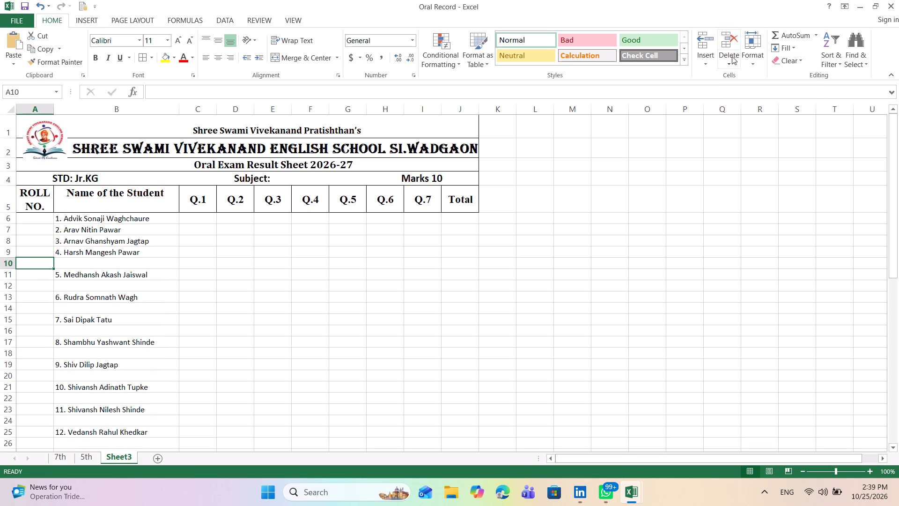
left_click(732, 56)
left_click(749, 89)
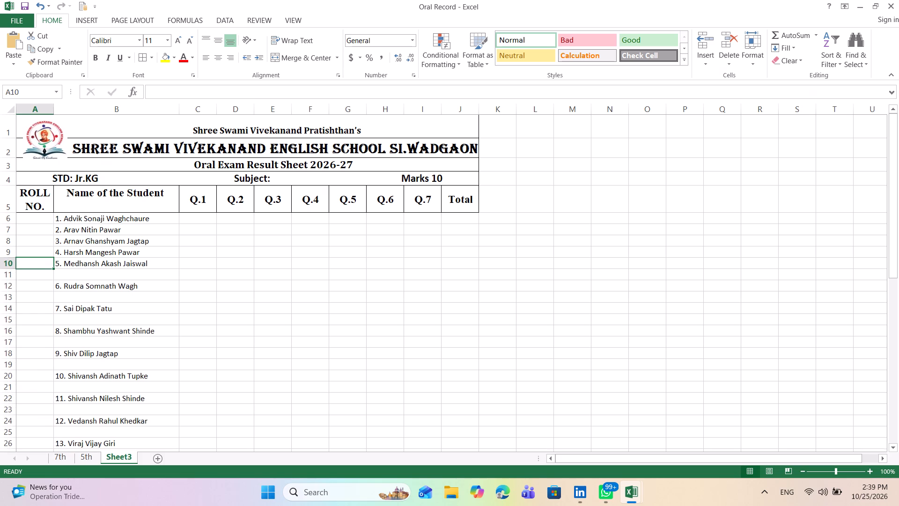
key("Down")
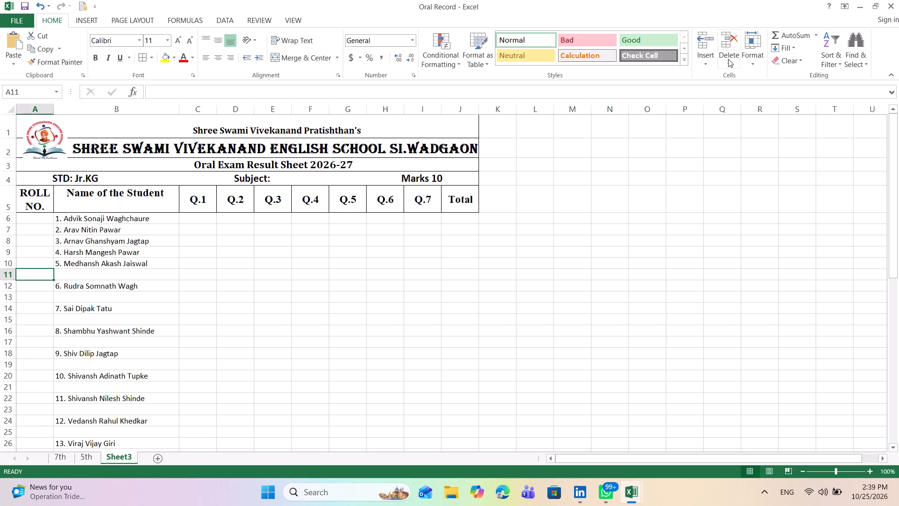
left_click(728, 59)
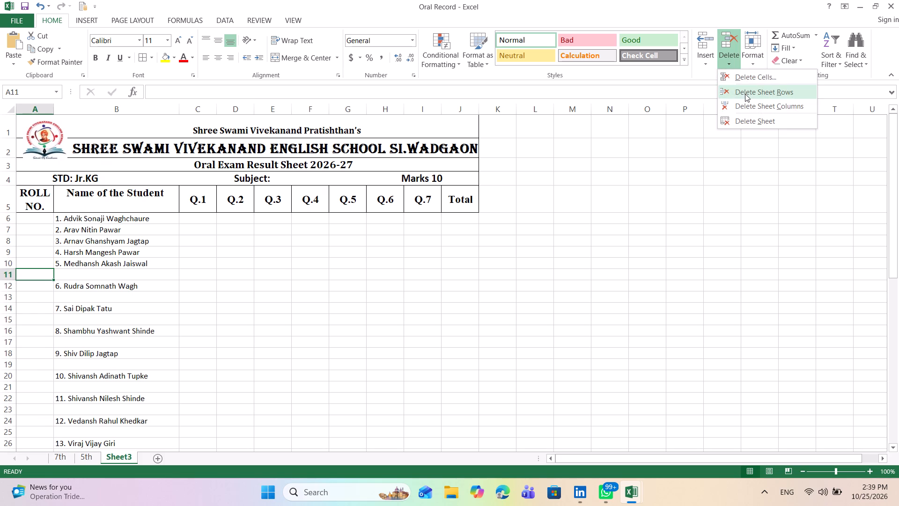
left_click(745, 94)
Delete the four blank sheet rows separating students 6 through 10 in the name list.
key("Down")
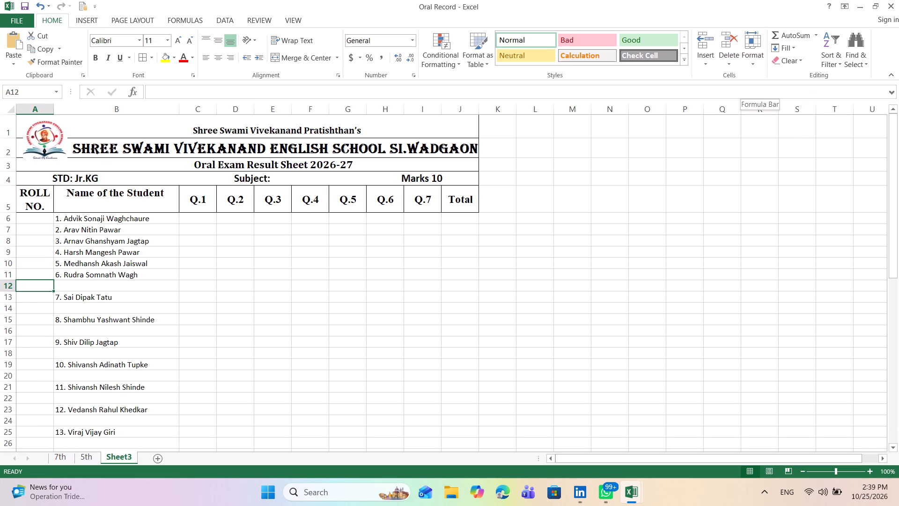
left_click(734, 60)
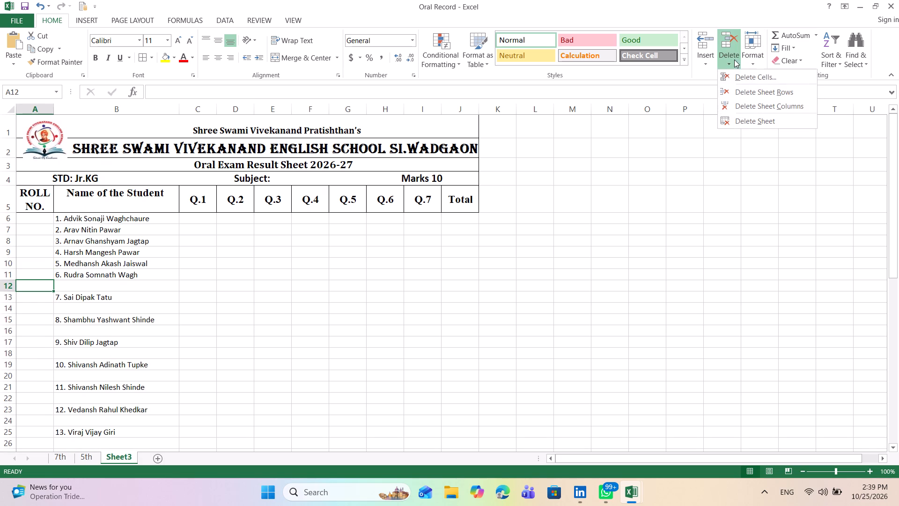
left_click(743, 92)
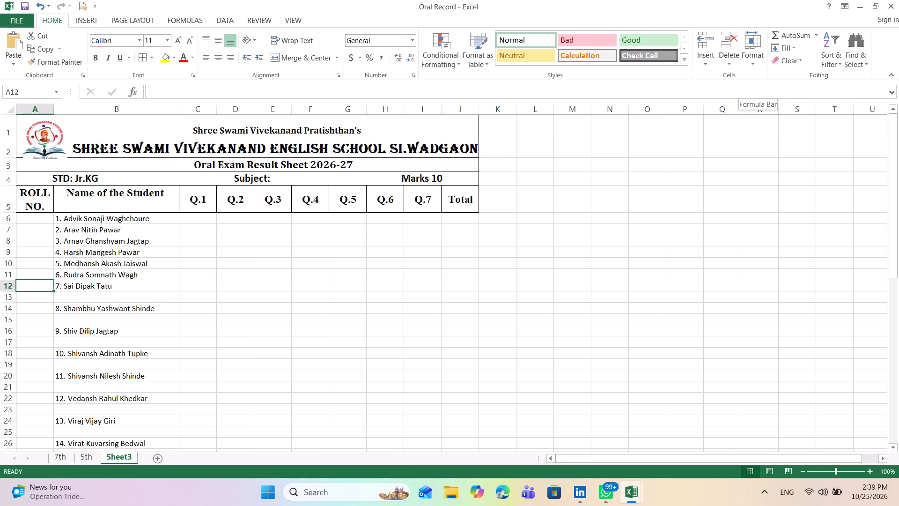
key("Down")
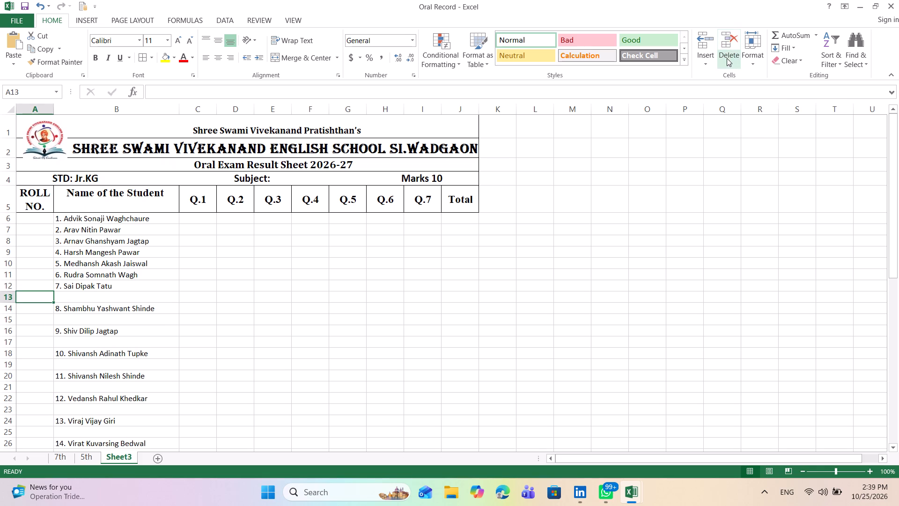
left_click(727, 58)
left_click(739, 89)
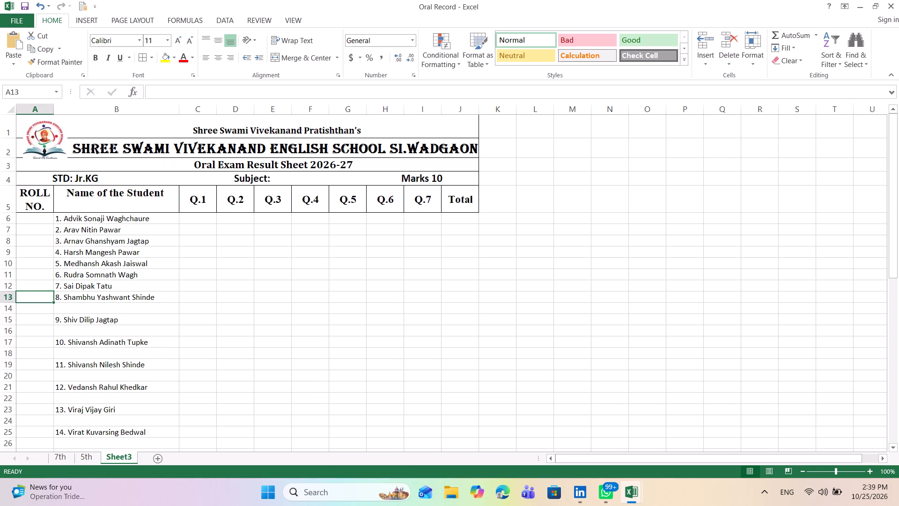
key("Down")
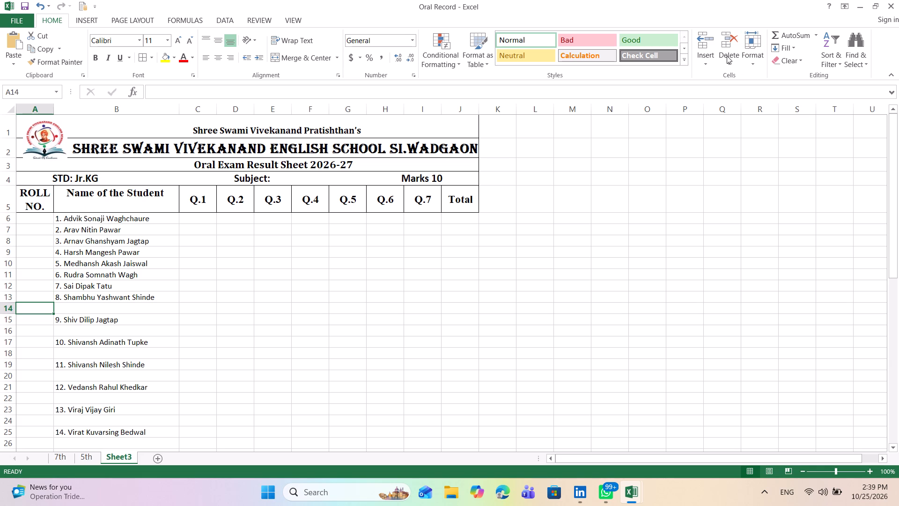
left_click(728, 58)
left_click(743, 87)
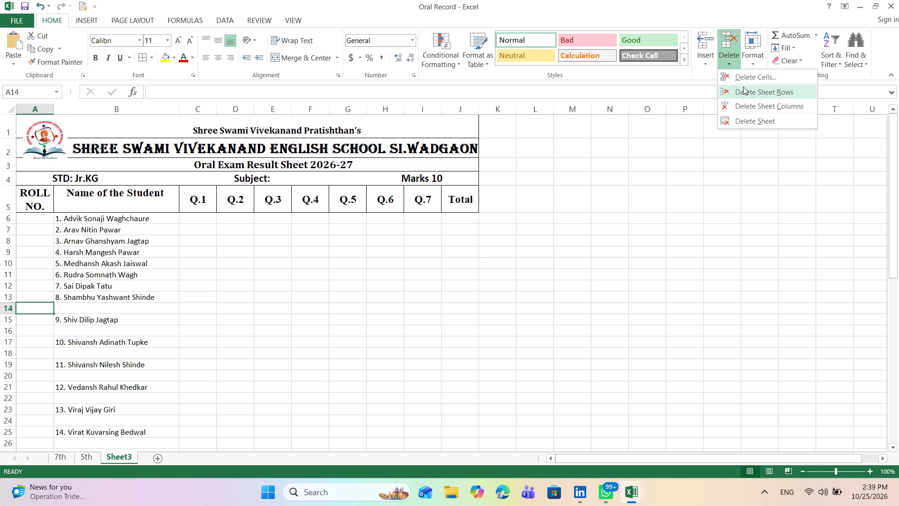
key("Down")
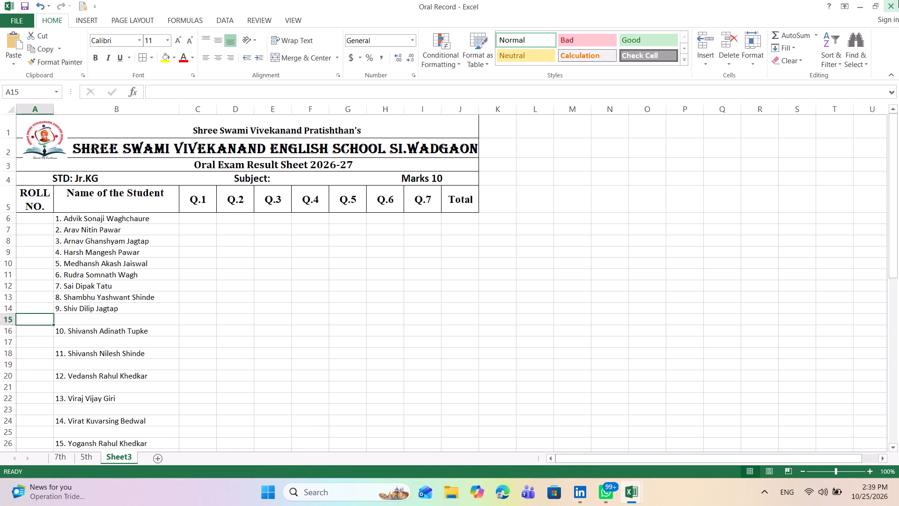
left_click(727, 57)
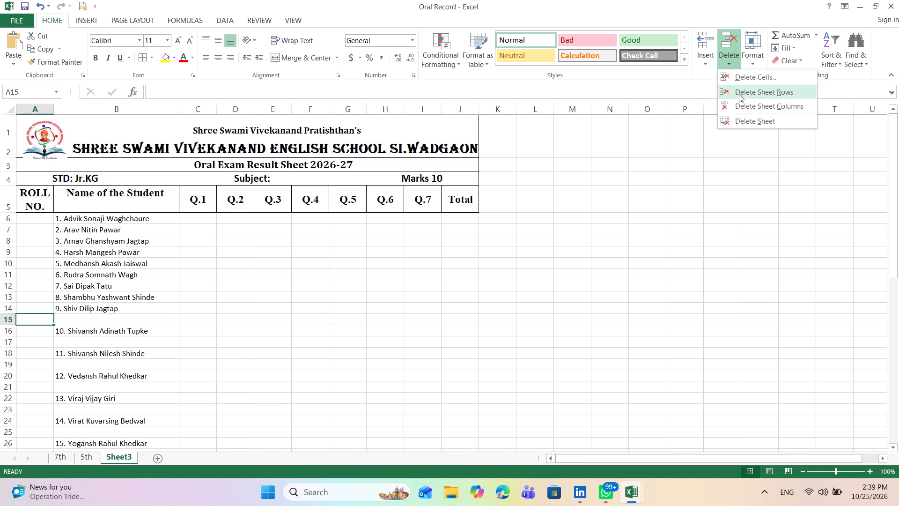
left_click(742, 91)
Delete the four blank sheet rows separating students 10 through 14 in the name list.
key("Down")
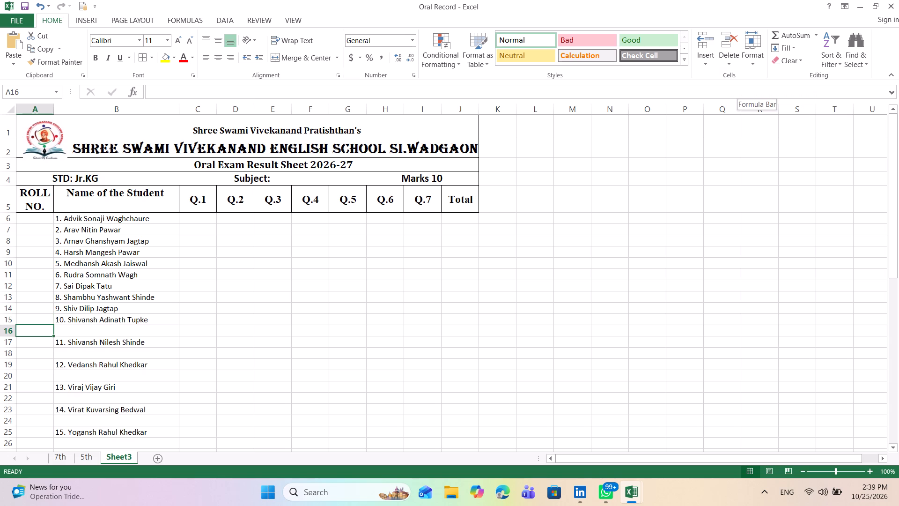
left_click(730, 61)
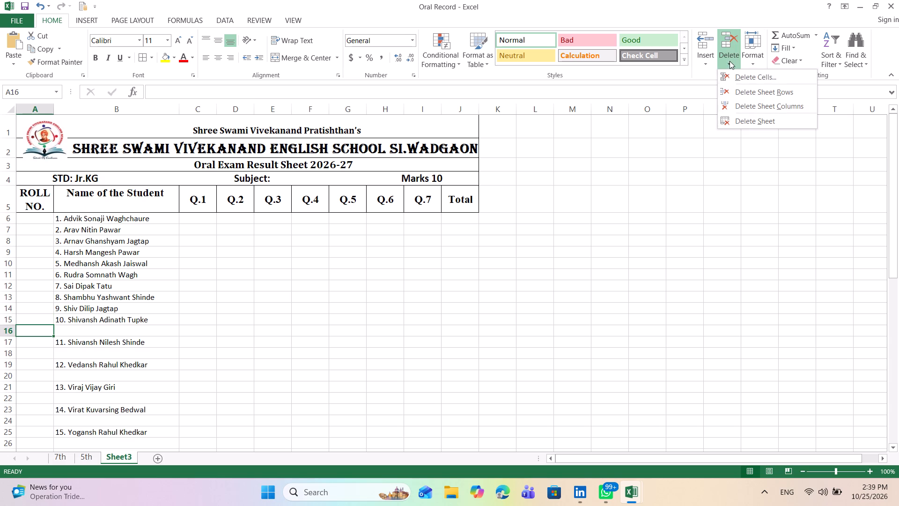
left_click(742, 90)
key("Down")
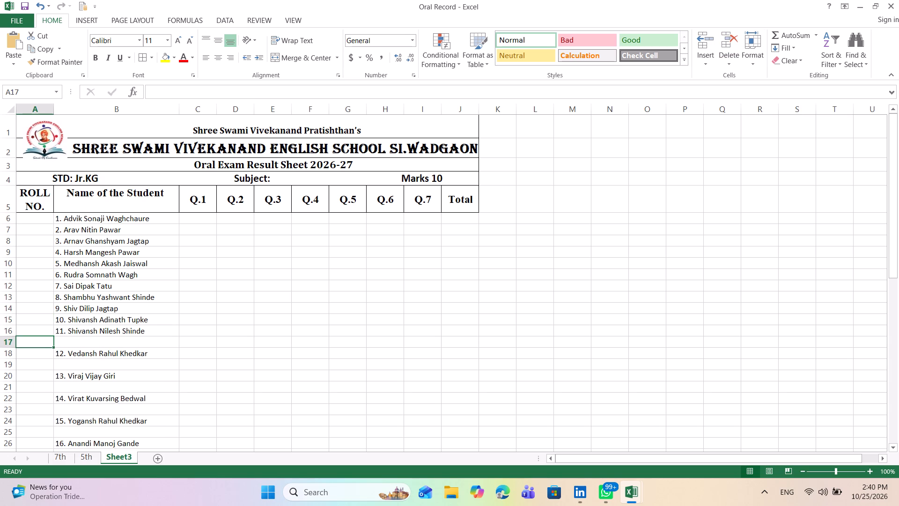
left_click(729, 57)
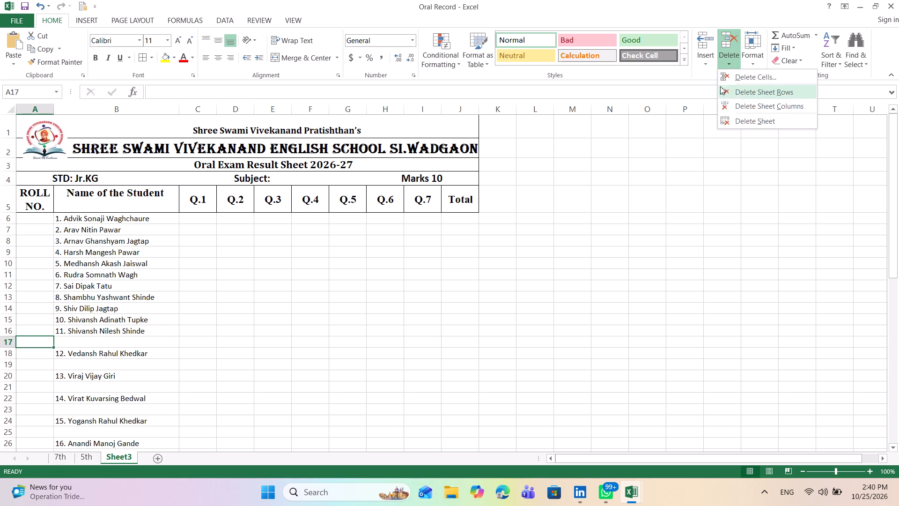
left_click(740, 90)
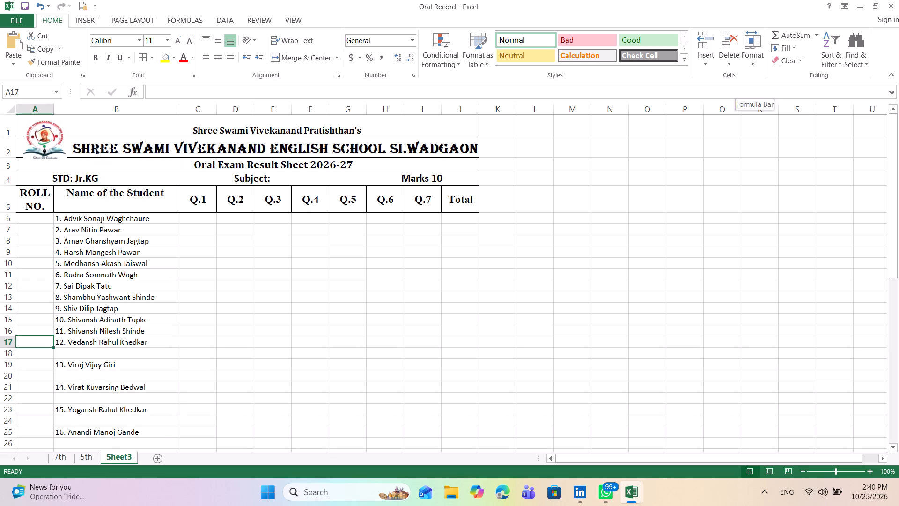
key("Down")
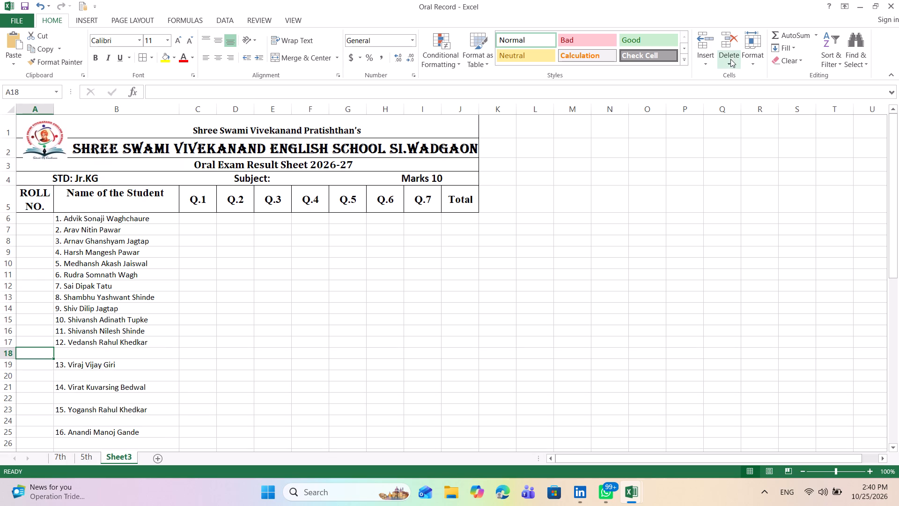
left_click(730, 59)
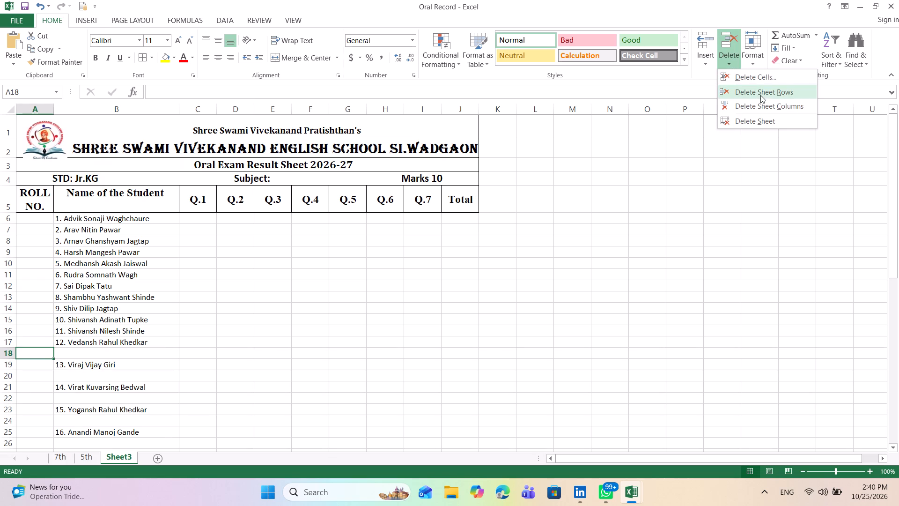
left_click(759, 91)
key("Down")
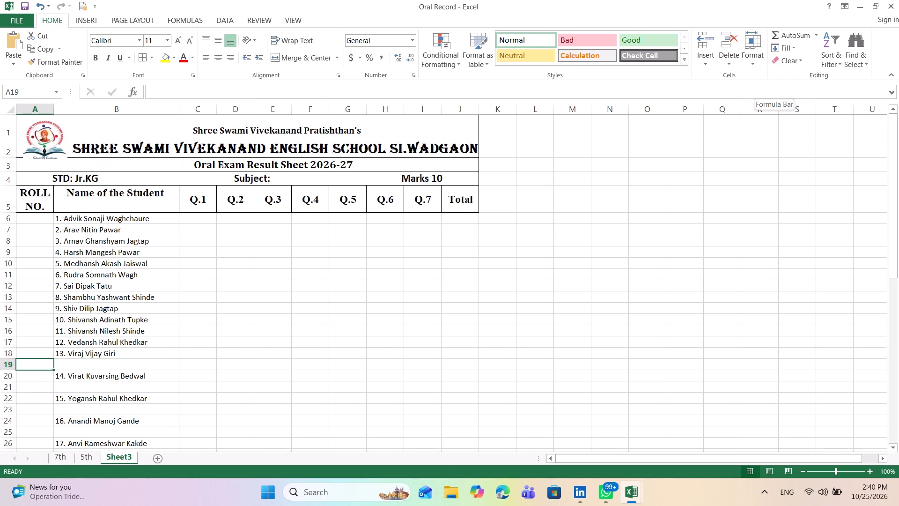
left_click(726, 58)
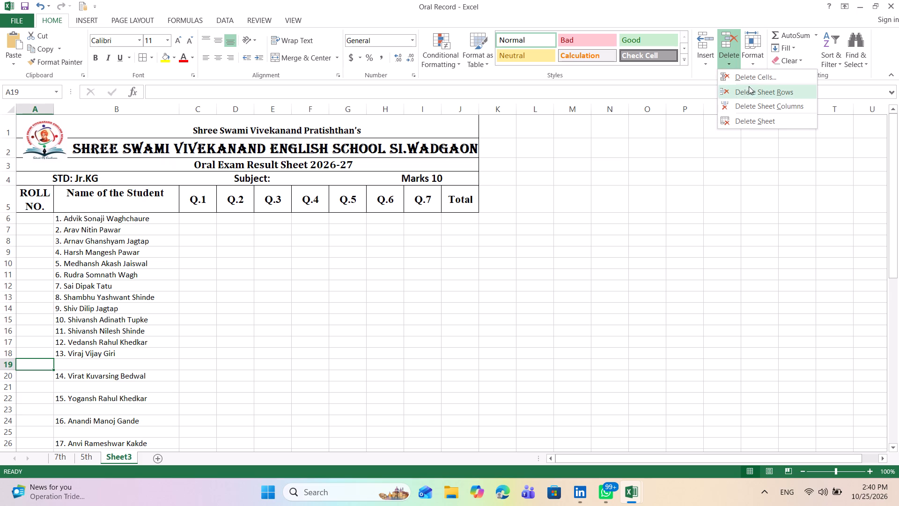
left_click(751, 92)
Delete the four blank sheet rows separating students 14 through 18 in the name list.
key("Down")
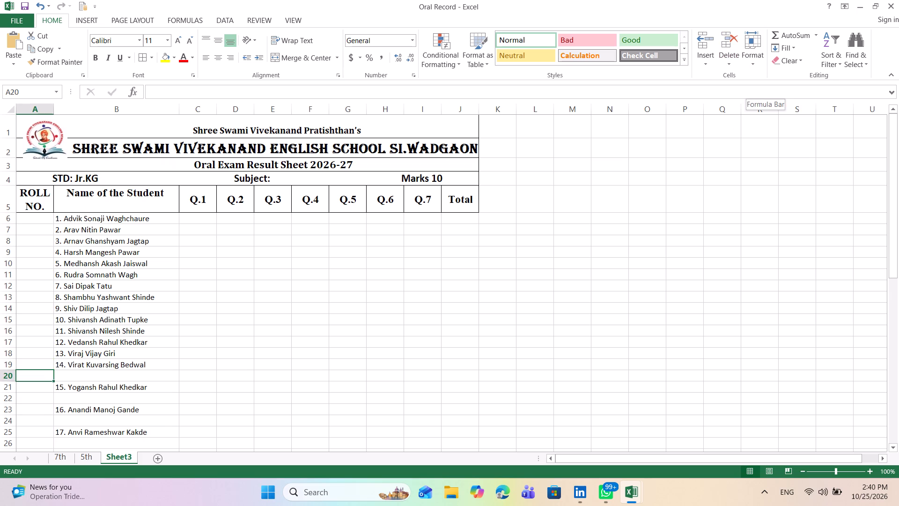
left_click(726, 61)
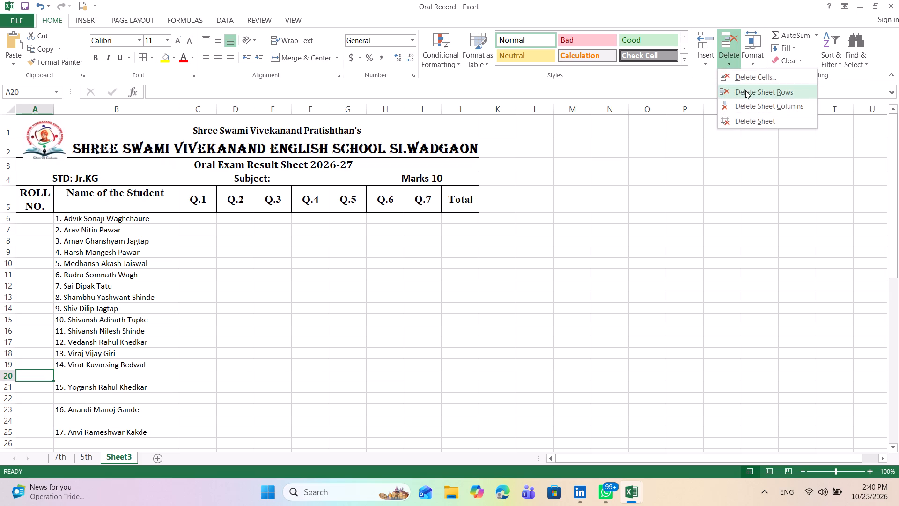
left_click(745, 90)
key("Down")
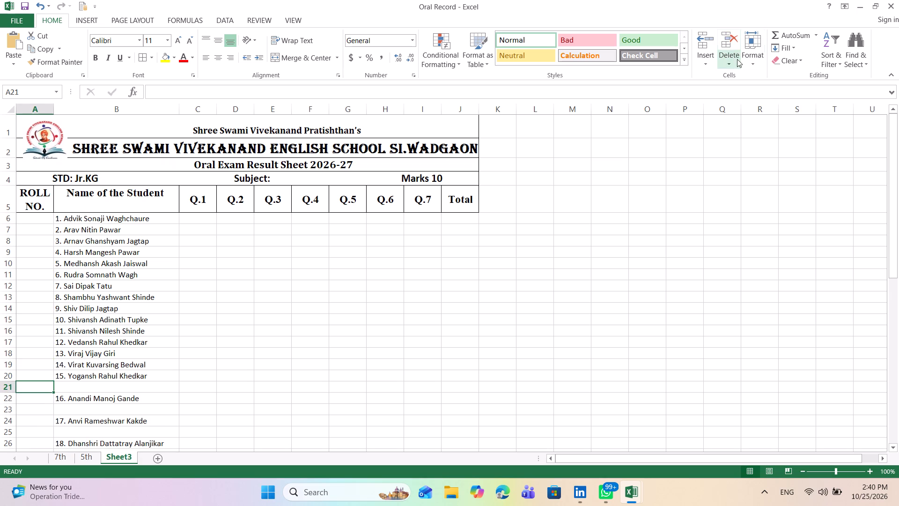
left_click(729, 61)
left_click(756, 89)
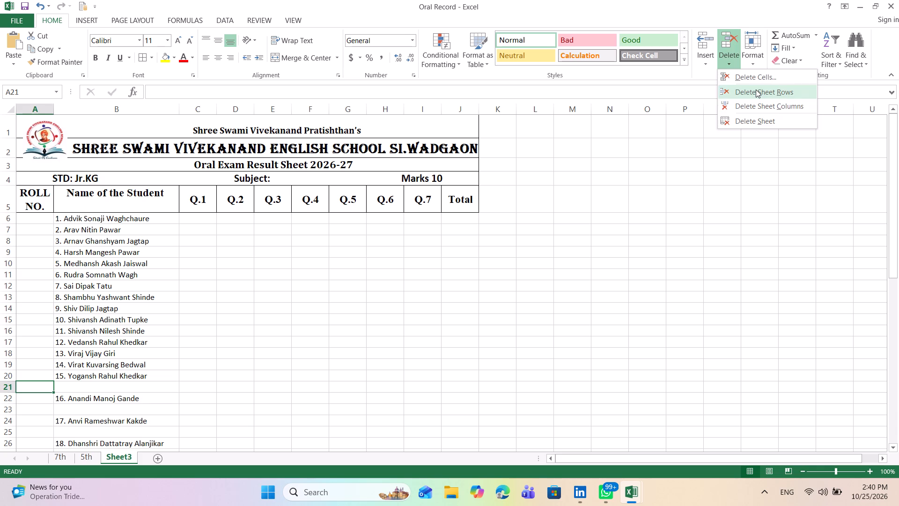
key("Down")
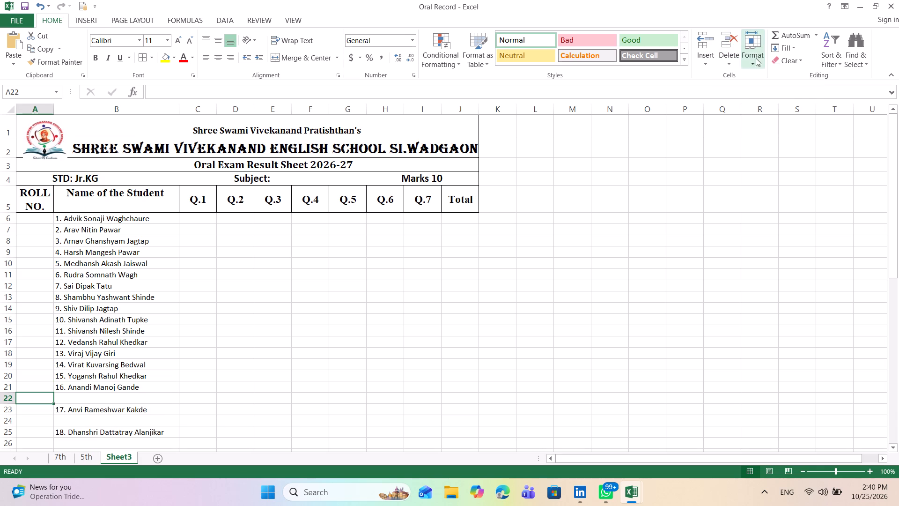
left_click(721, 59)
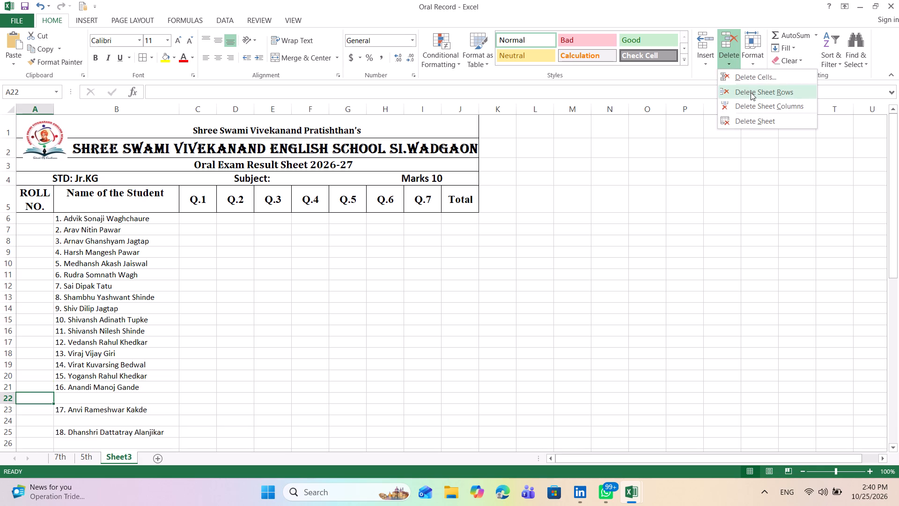
left_click(751, 92)
key("Down")
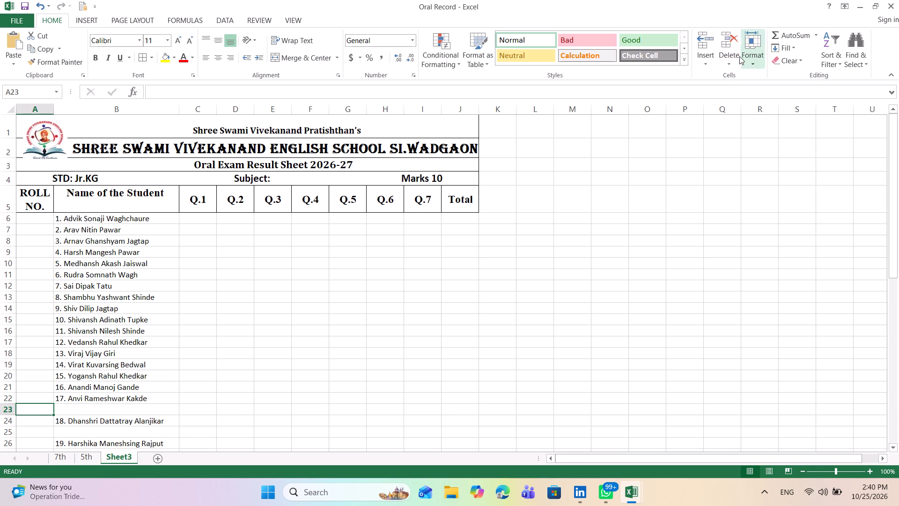
left_click(725, 58)
left_click(745, 88)
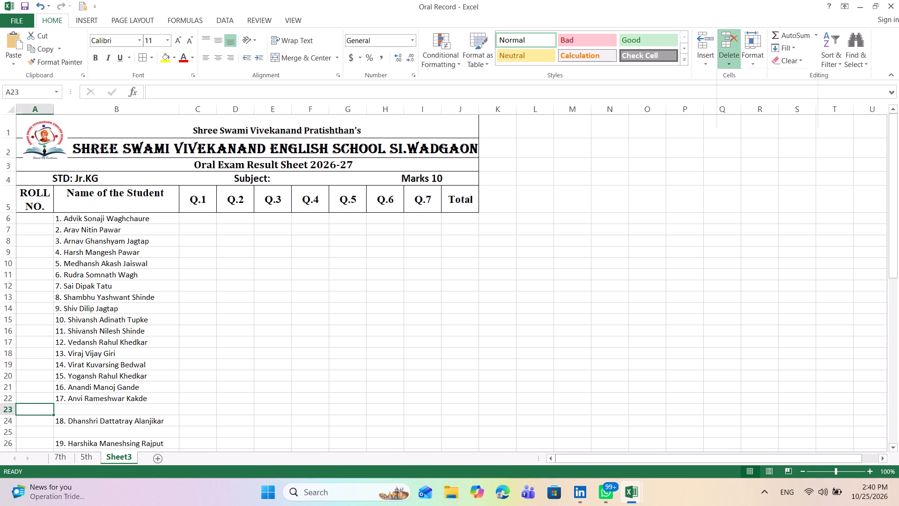
Delete the four blank sheet rows separating students 18 through 22 in the name list, one at a time.
key("Down")
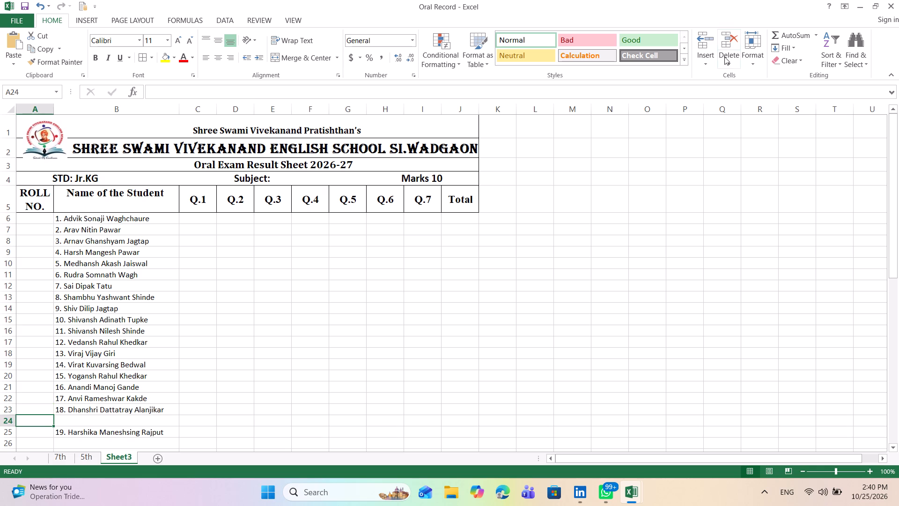
left_click(727, 60)
left_click(738, 89)
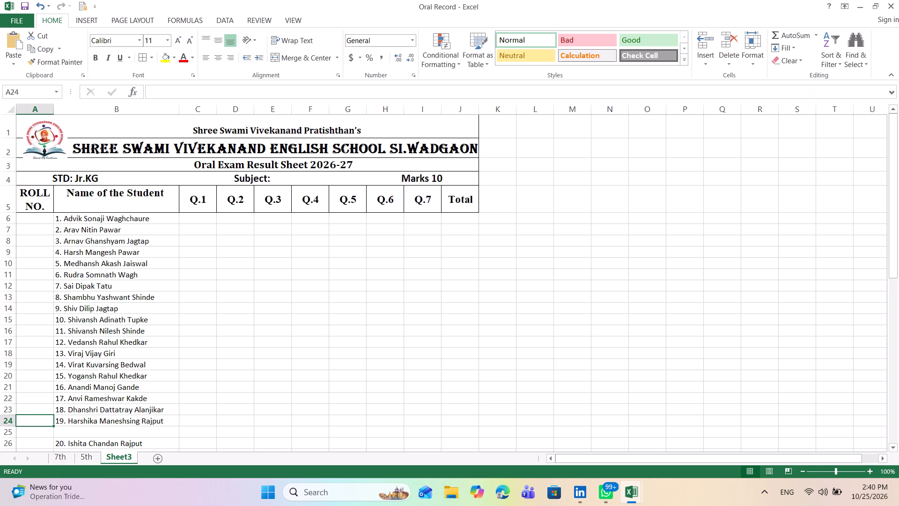
key("Down")
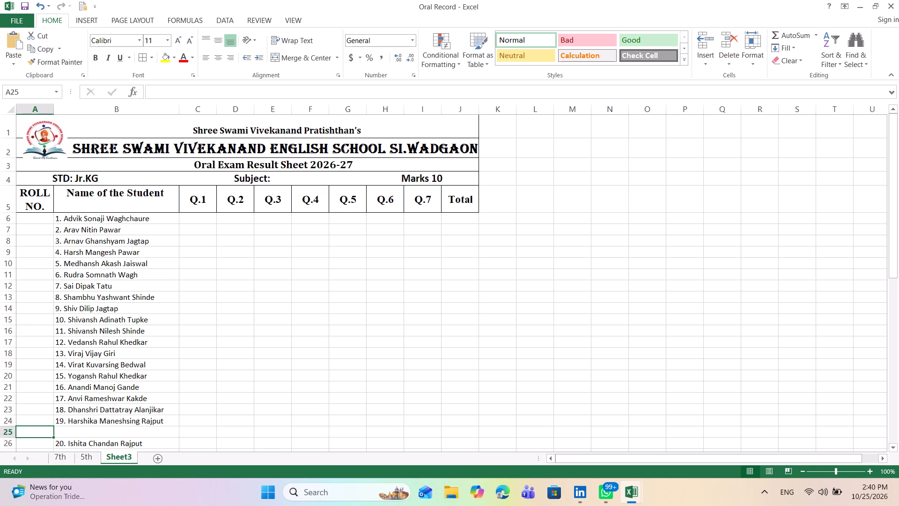
left_click(727, 61)
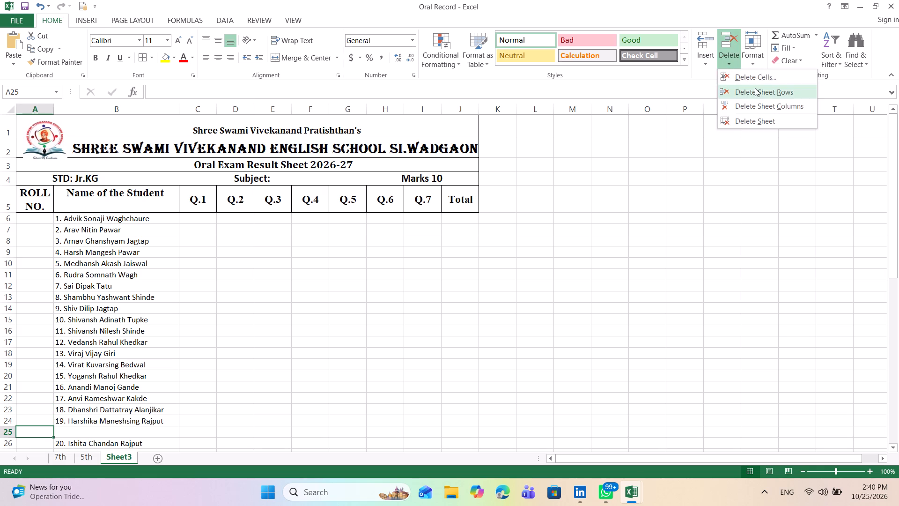
left_click(755, 89)
scroll(277, 399, "down", 2)
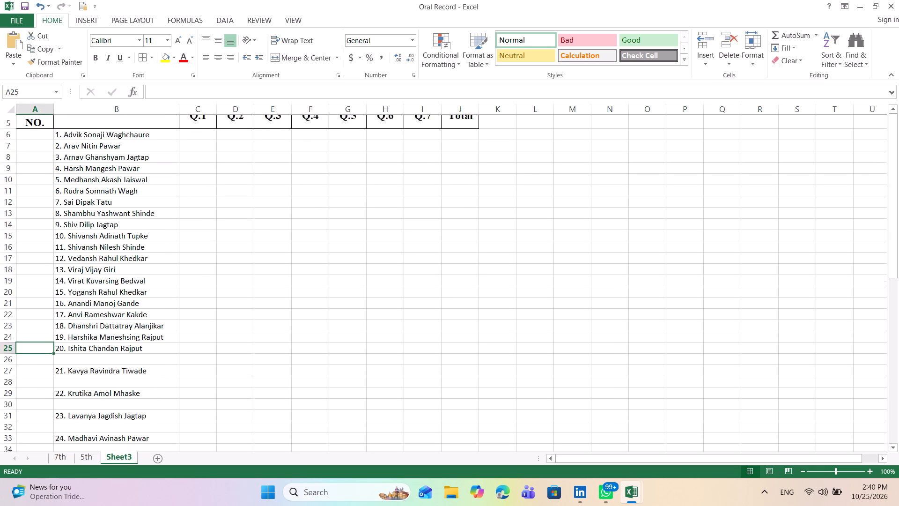
scroll(277, 399, "down", 1)
key("Down")
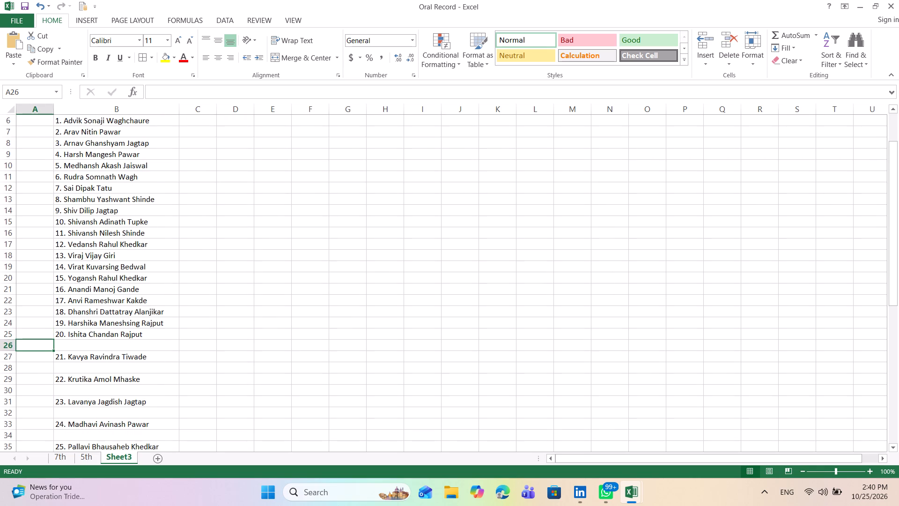
left_click(725, 63)
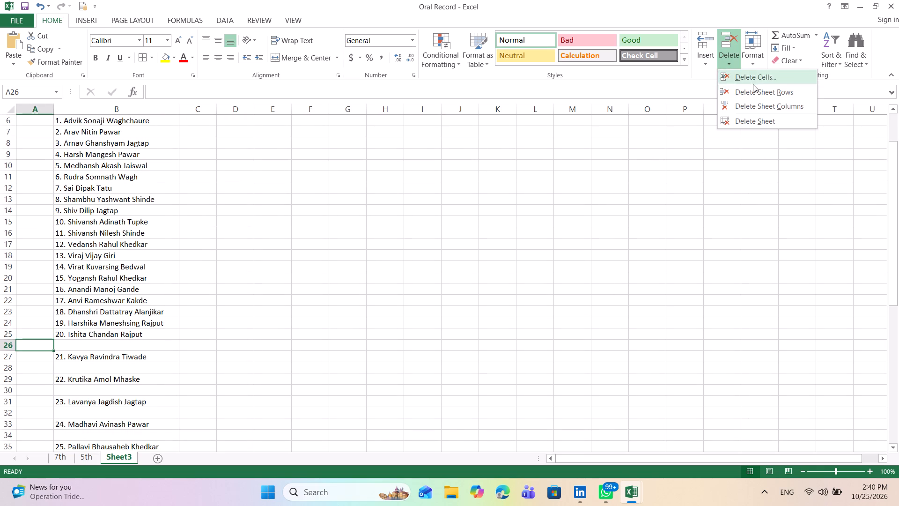
left_click(753, 90)
key("Down")
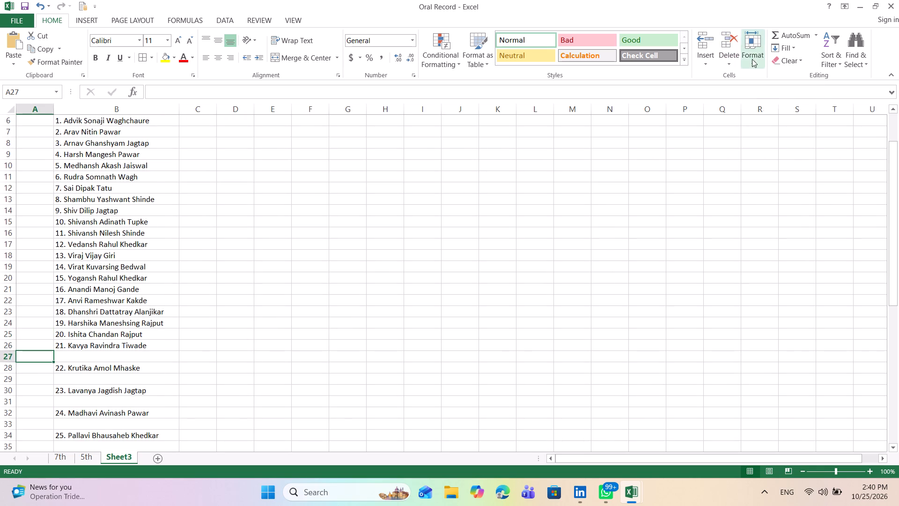
left_click(725, 59)
left_click(748, 88)
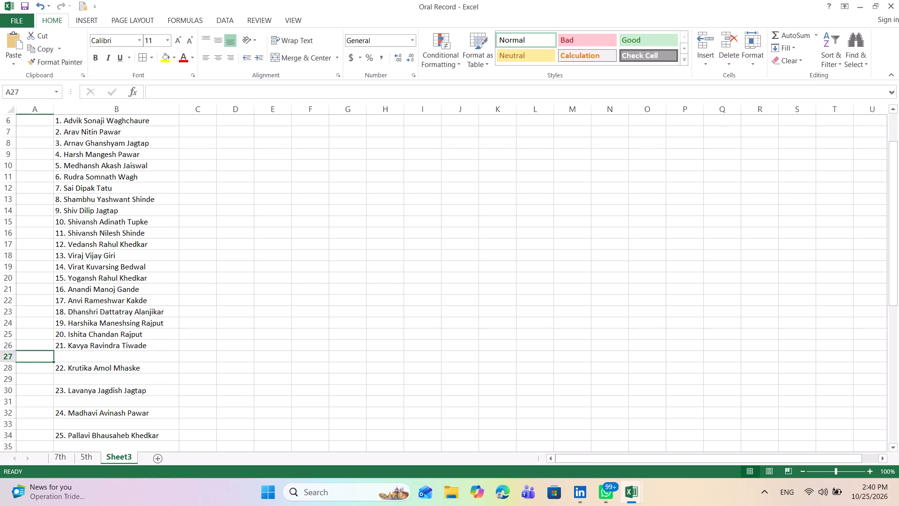
Delete the four blank sheet rows separating students 22 through 26 in the name list.
key("Down")
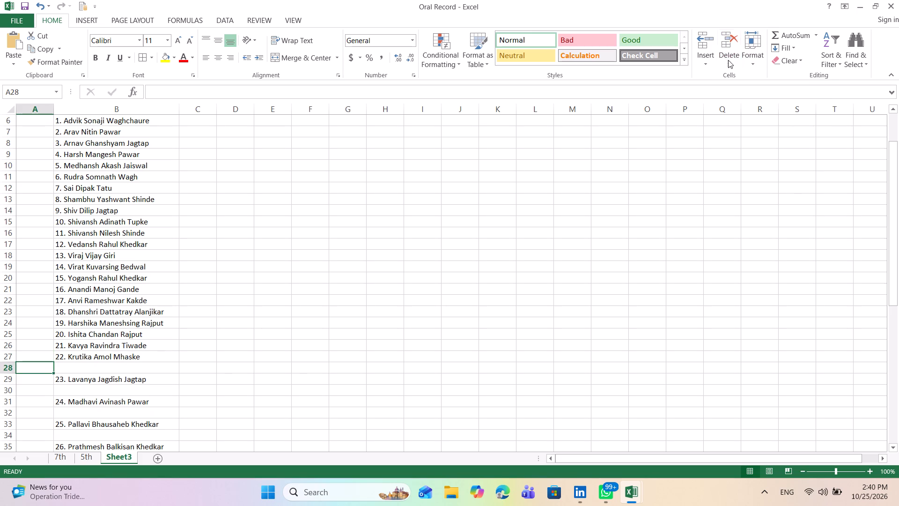
left_click(728, 60)
left_click(744, 89)
key("Down")
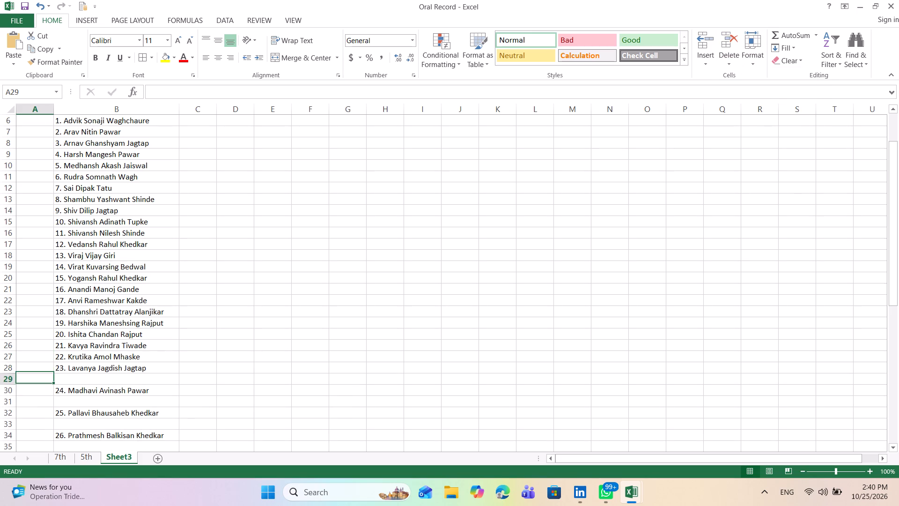
left_click(731, 57)
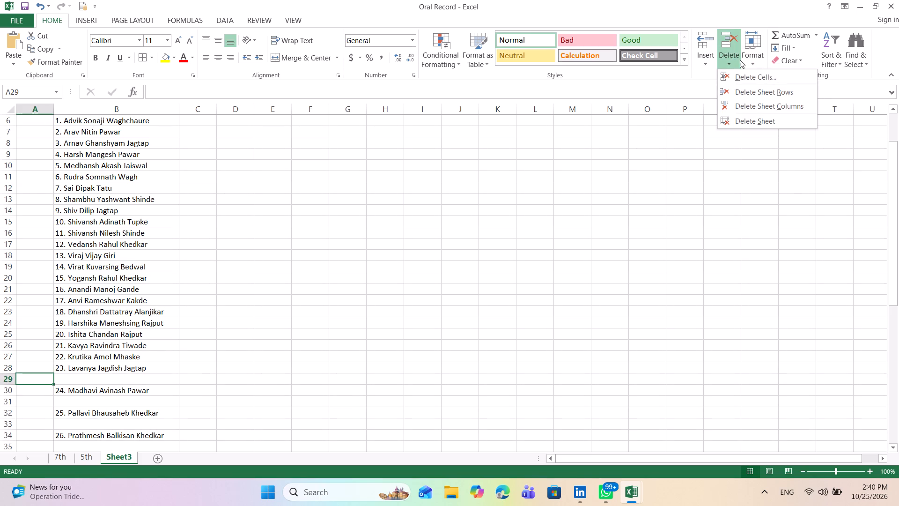
left_click(749, 93)
key("Down")
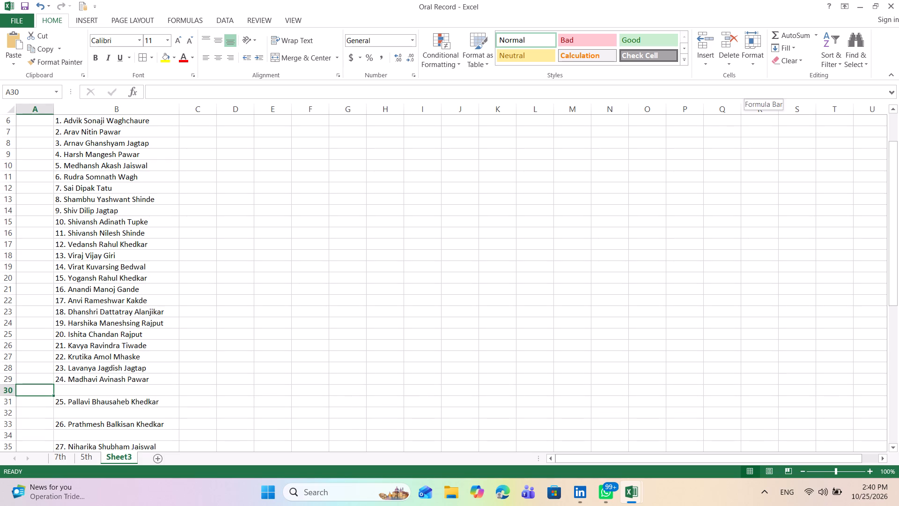
left_click(721, 59)
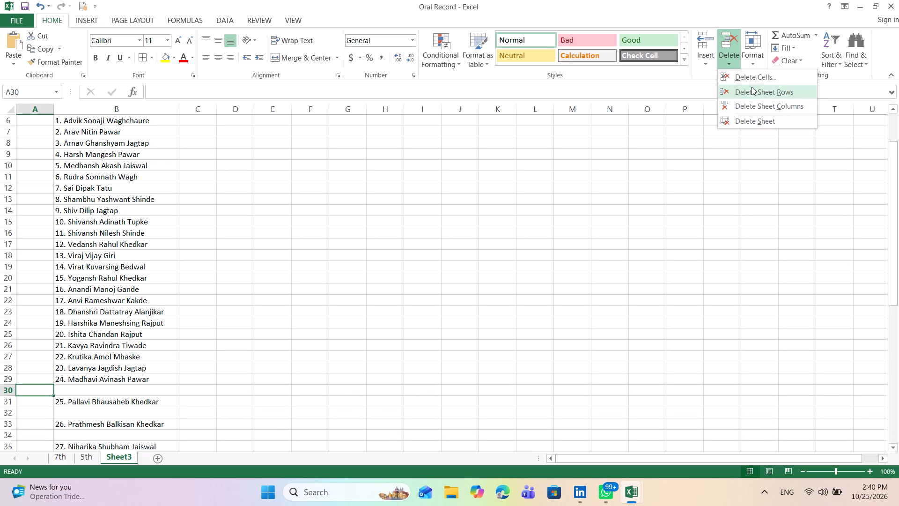
left_click(752, 89)
key("Down")
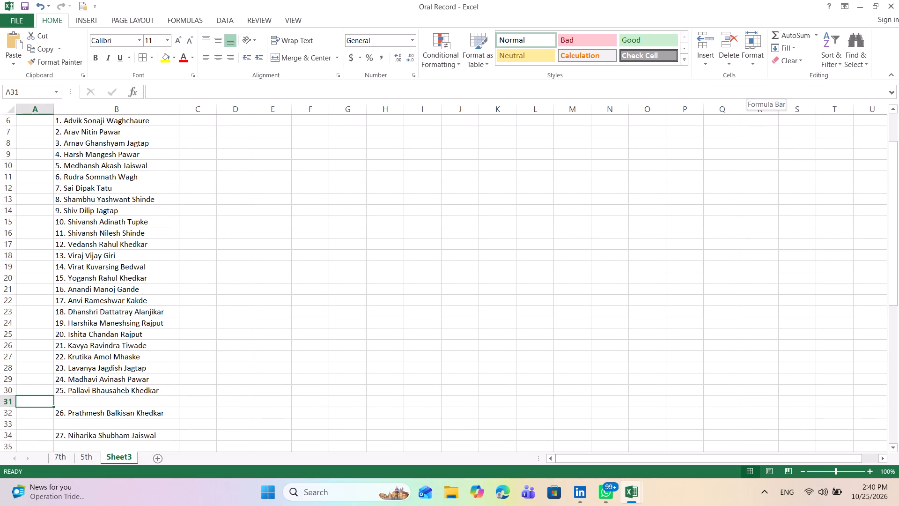
left_click(728, 64)
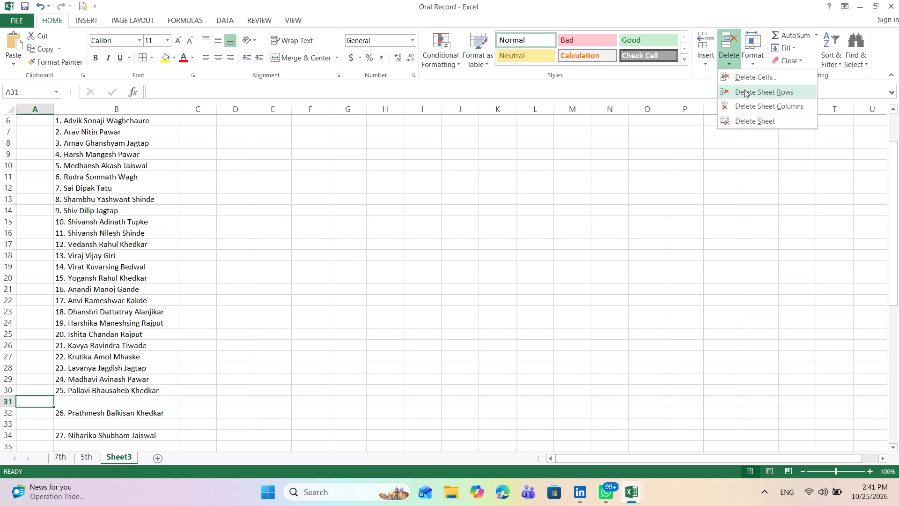
left_click(744, 89)
Delete the last two blank sheet rows separating students 26 through 28 in the name list.
key("Down")
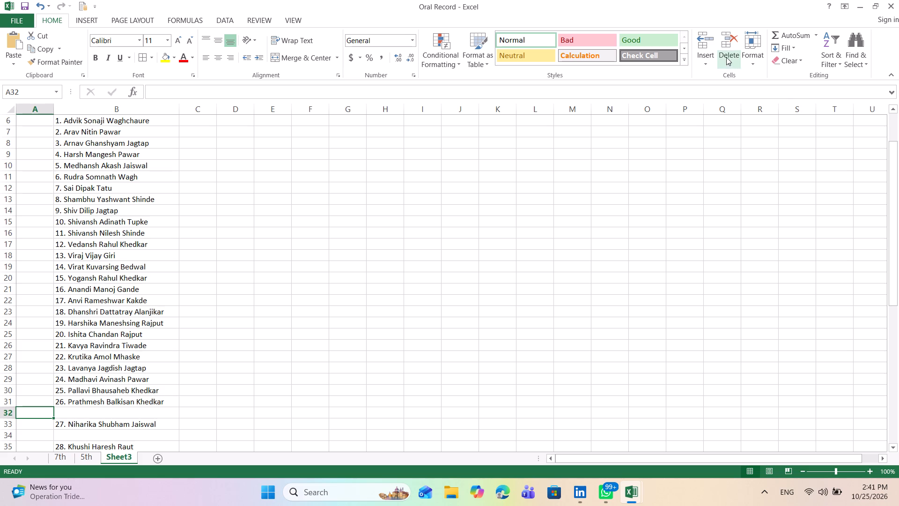
left_click(726, 57)
left_click(746, 90)
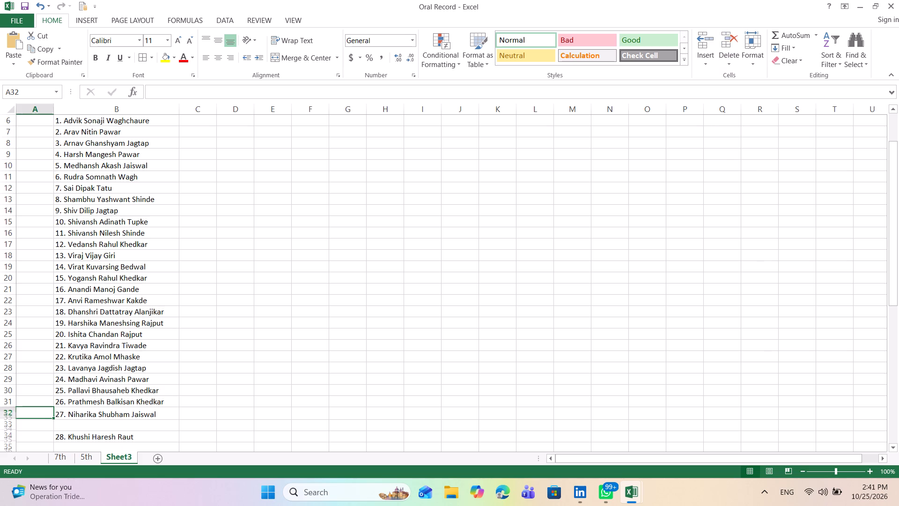
key("Down")
left_click(726, 60)
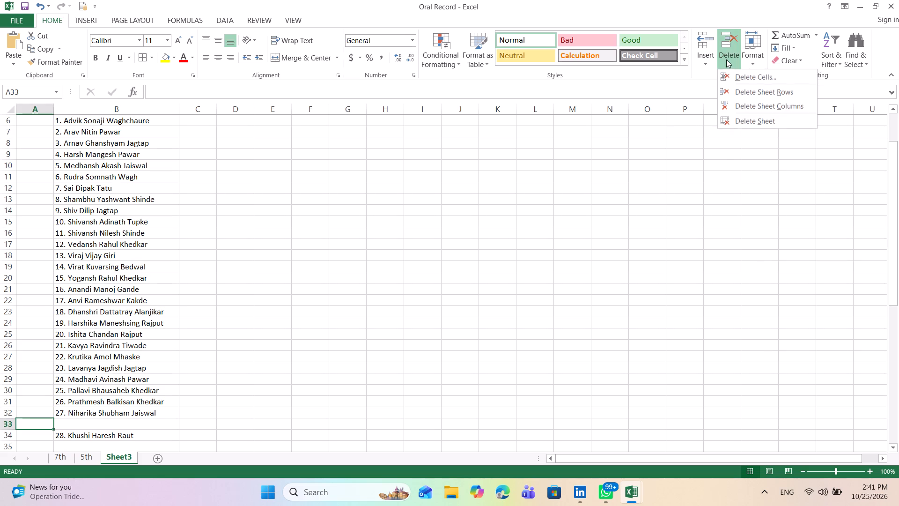
left_click(748, 93)
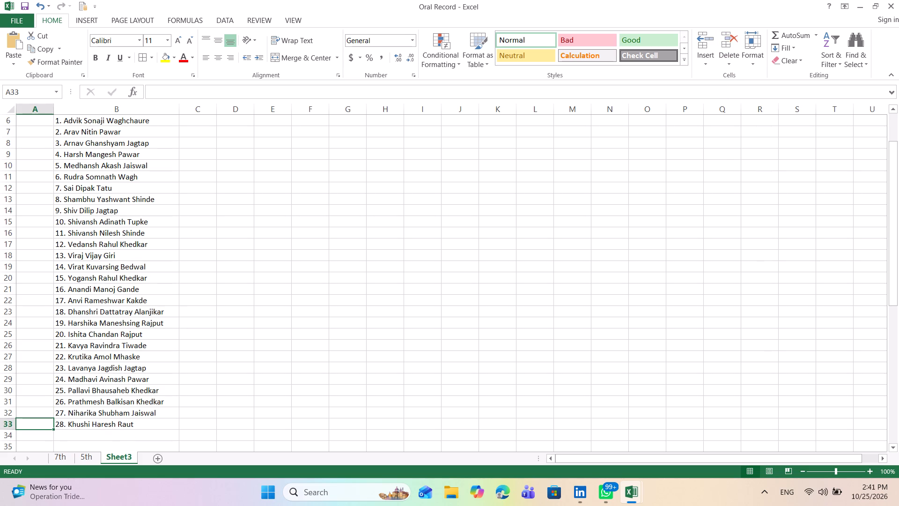
key("Down")
scroll(748, 93, "down", 3)
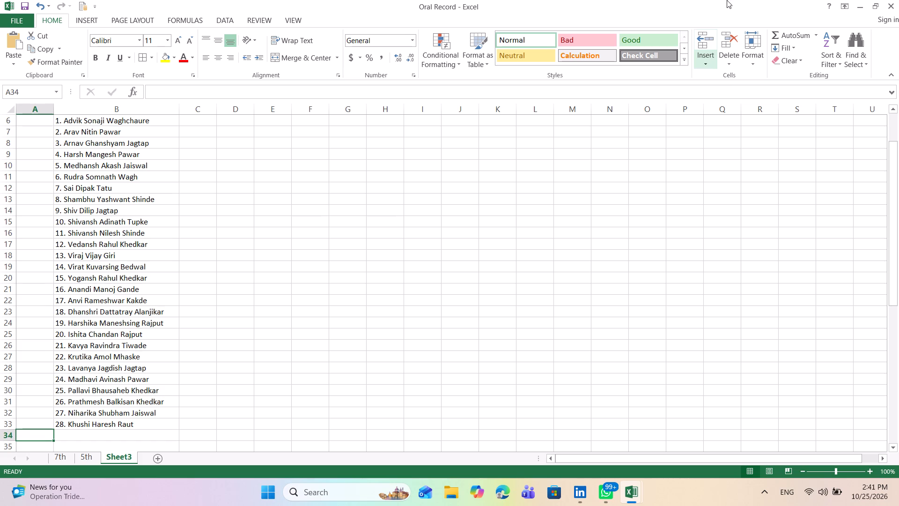
Remove the number prefixes "1. " and "2. " from the first two student names in cells B6 and B7.
scroll(98, 262, "up", 2)
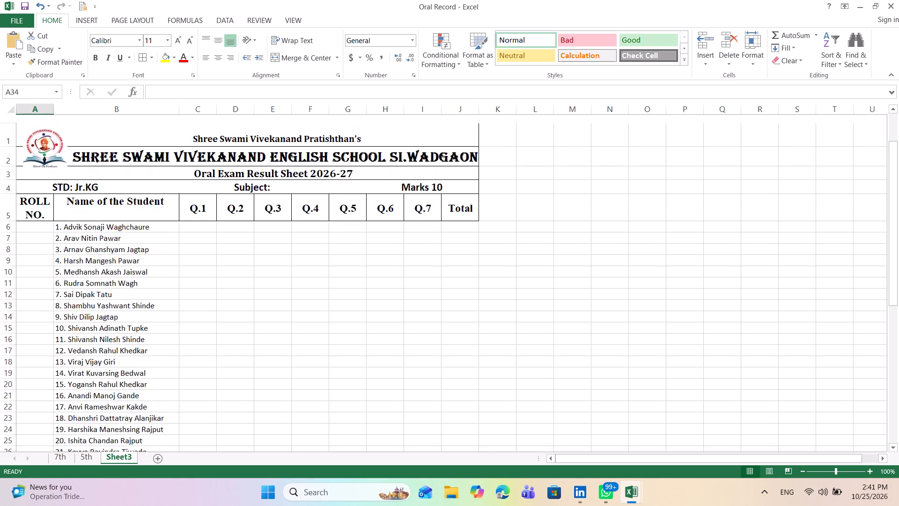
scroll(98, 262, "up", 1)
double_click(63, 222)
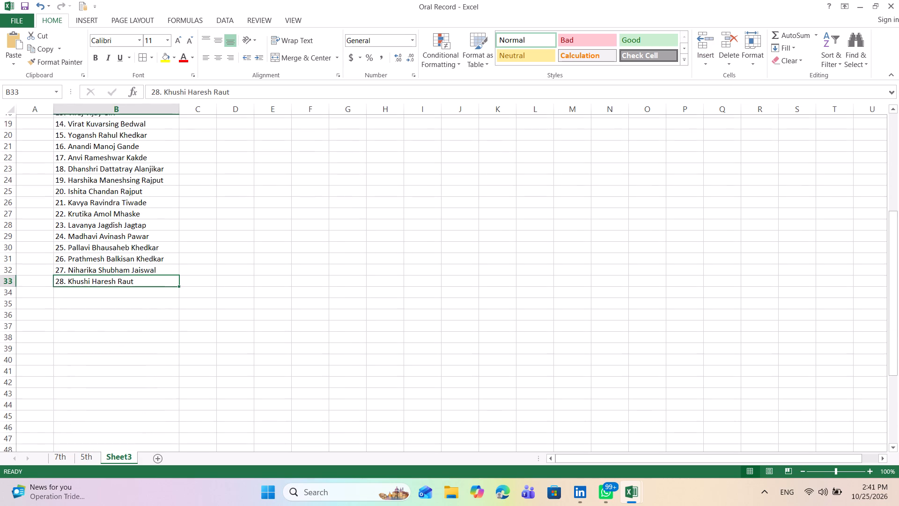
scroll(105, 182, "up", 6)
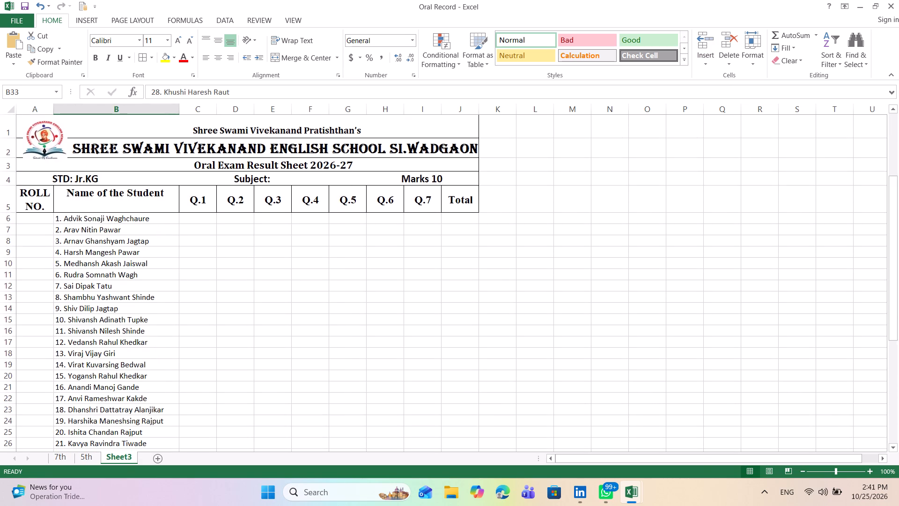
double_click(64, 221)
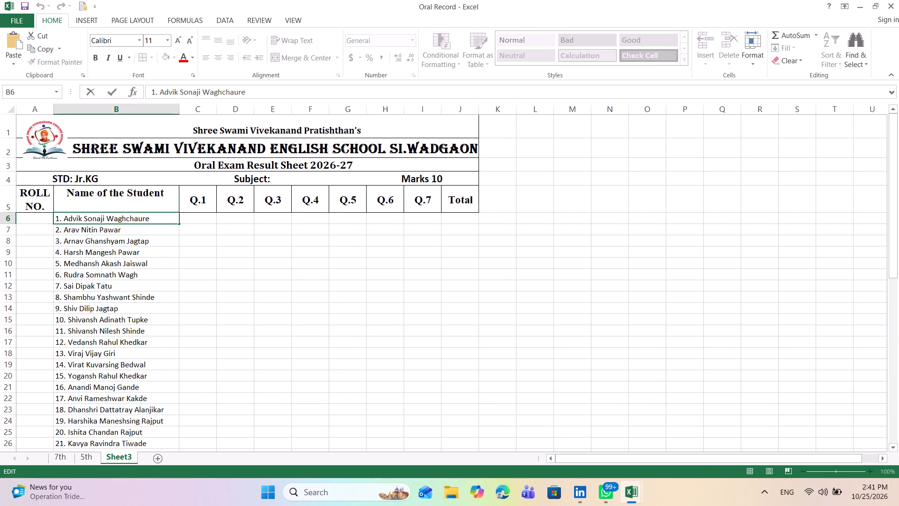
key("BackSpace")
key("BackSpace")
key("BackSpace")
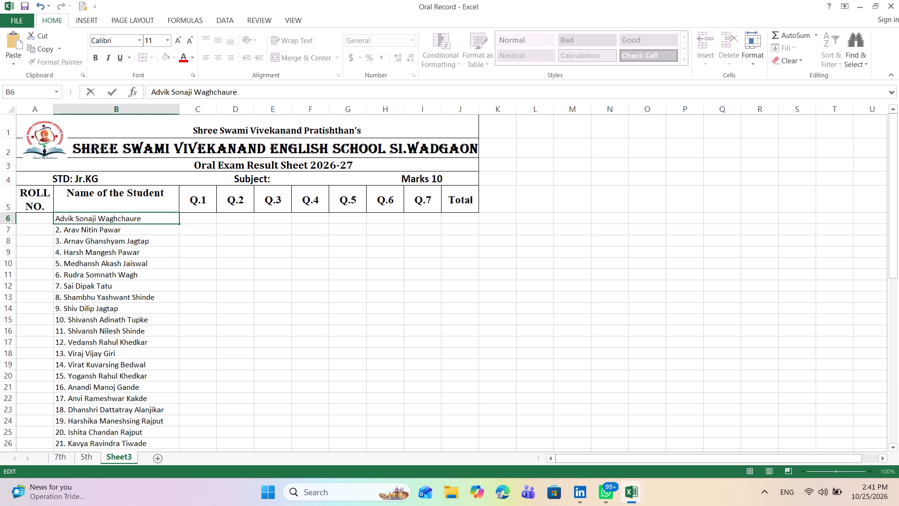
double_click(64, 230)
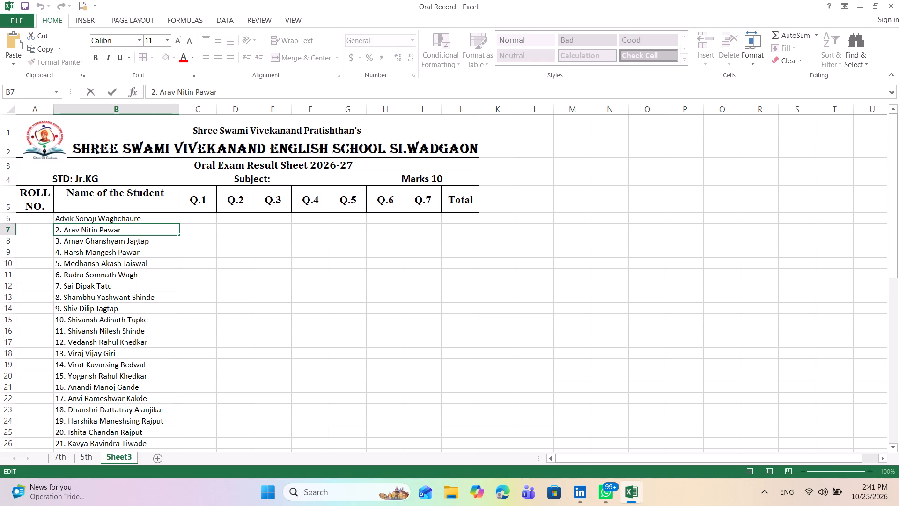
key("BackSpace")
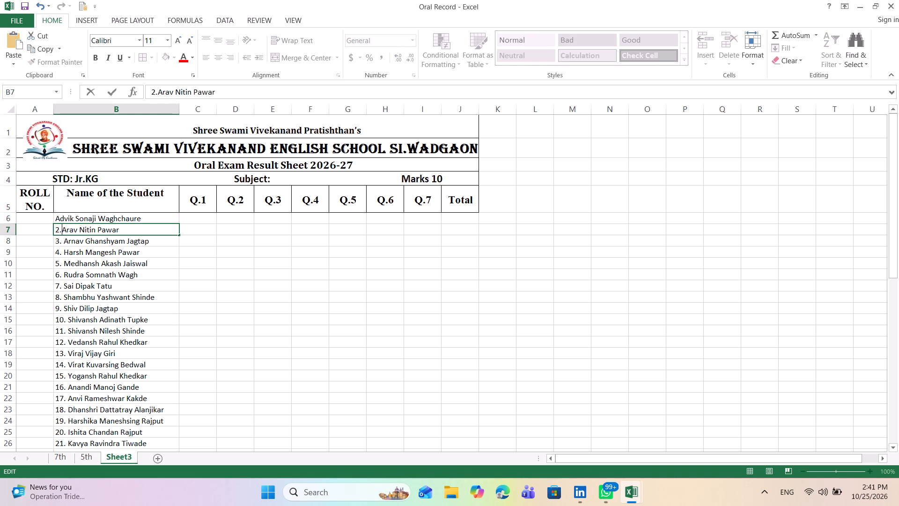
key("BackSpace")
key("BackSpace")
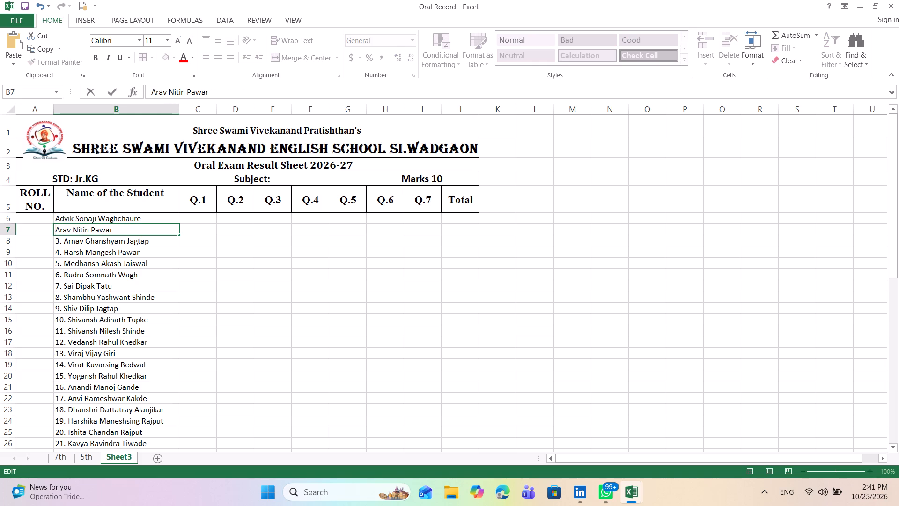
Remove the number prefixes "3. " and "4. " from the student names in cells B8 and B9.
double_click(65, 241)
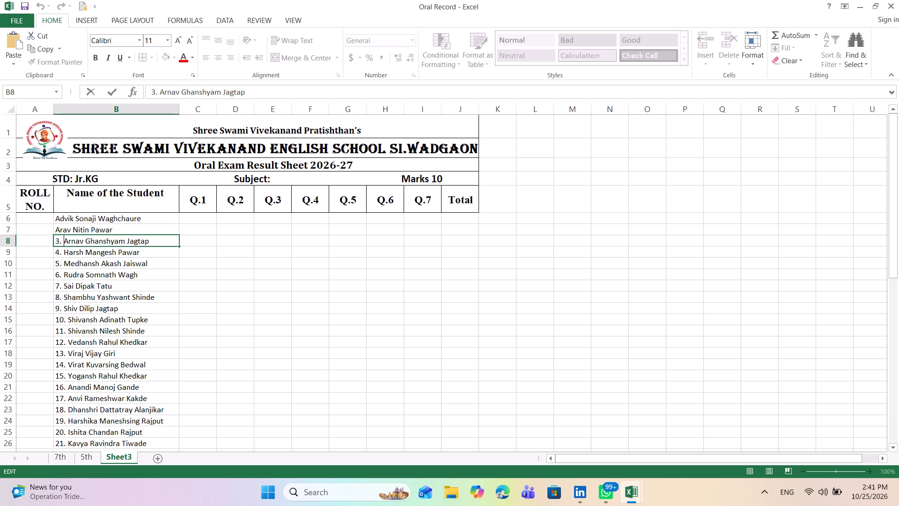
key("BackSpace")
key("BackSpace")
key("BackSpace")
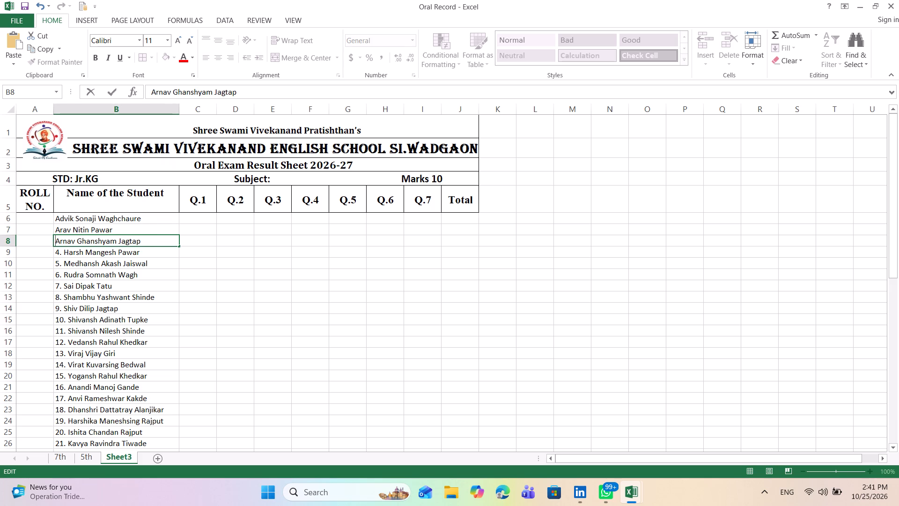
double_click(66, 253)
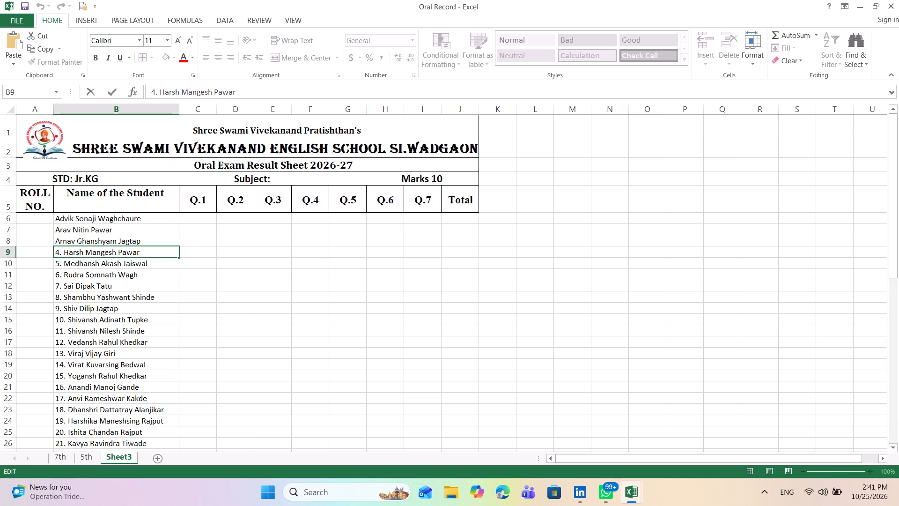
key("Left")
key("BackSpace")
key("BackSpace")
key("BackSpace")
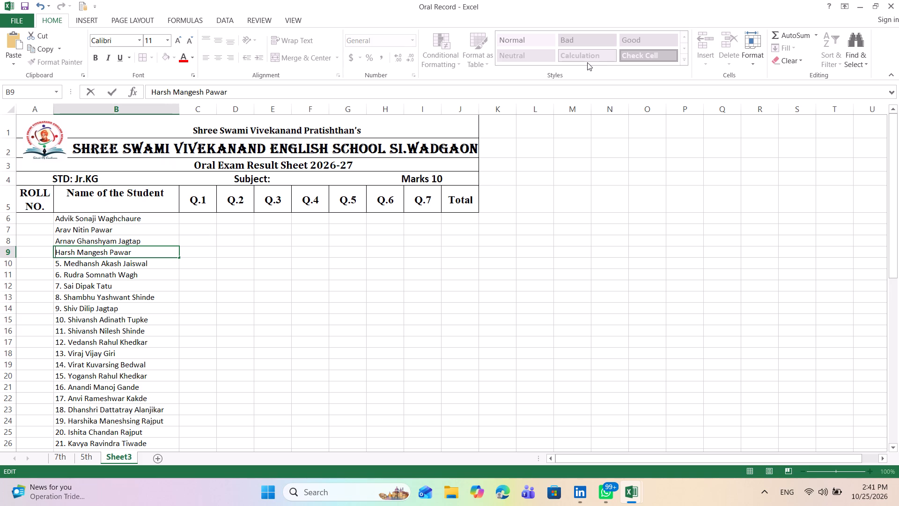
Remove the number prefixes "5. " and "6. " from the student names in cells B10 and B11.
double_click(65, 266)
key("BackSpace")
key("BackSpace")
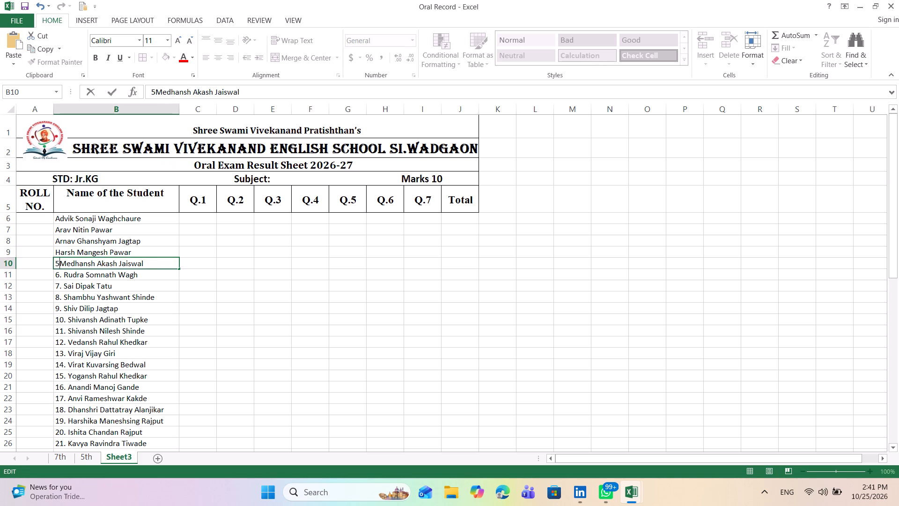
key("BackSpace")
key("BackSpace")
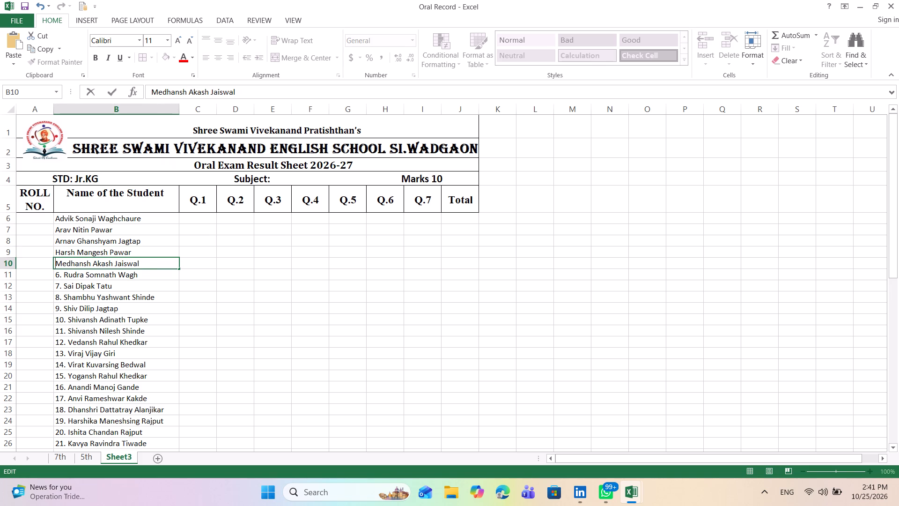
double_click(70, 275)
key("Left")
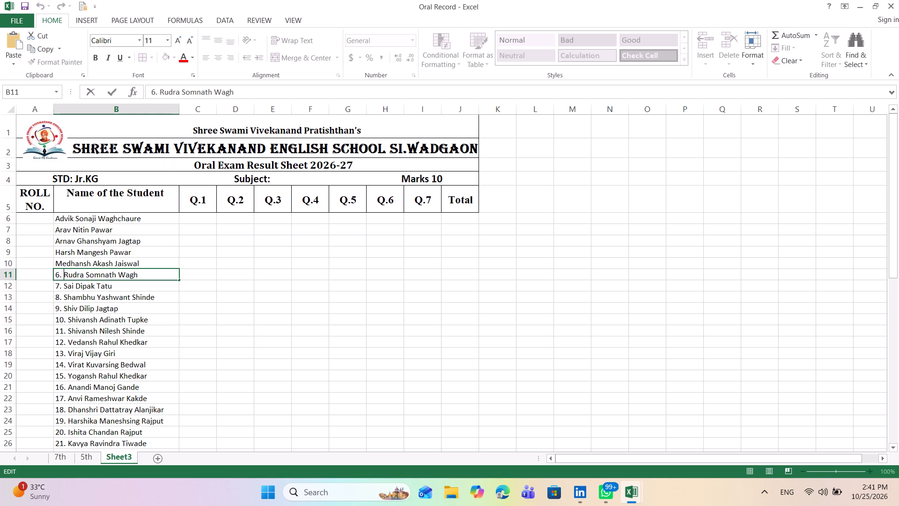
key("BackSpace")
key("BackSpace")
key("BackSpace")
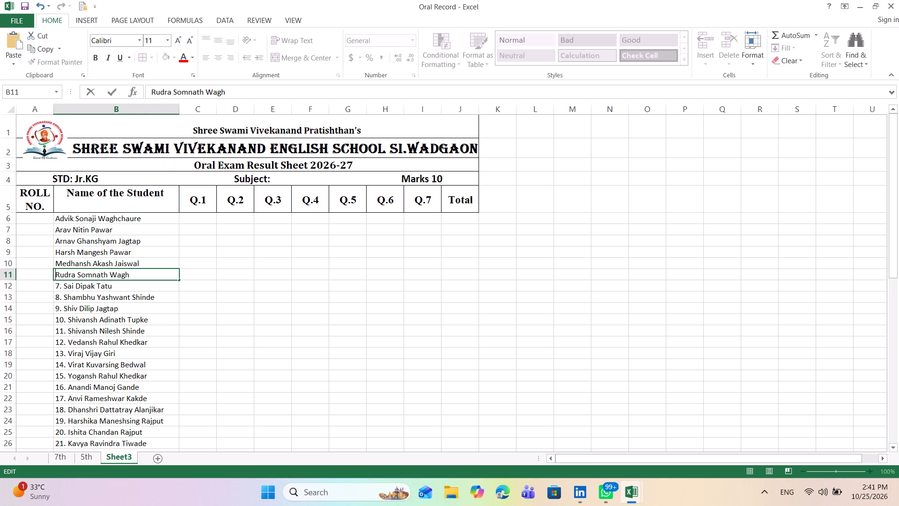
Remove the number prefixes "7. " and "8. " from the student names in cells B12 and B13.
double_click(66, 288)
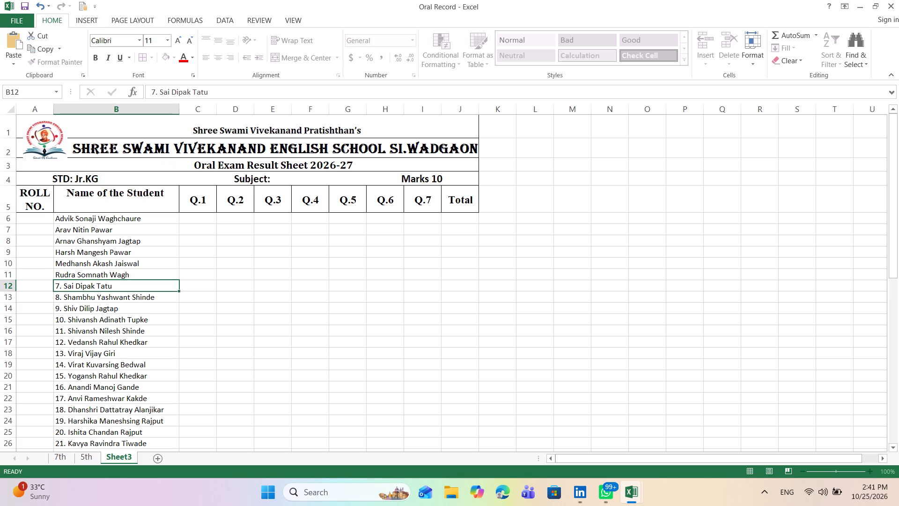
key("BackSpace")
key("BackSpace")
key("BackSpace")
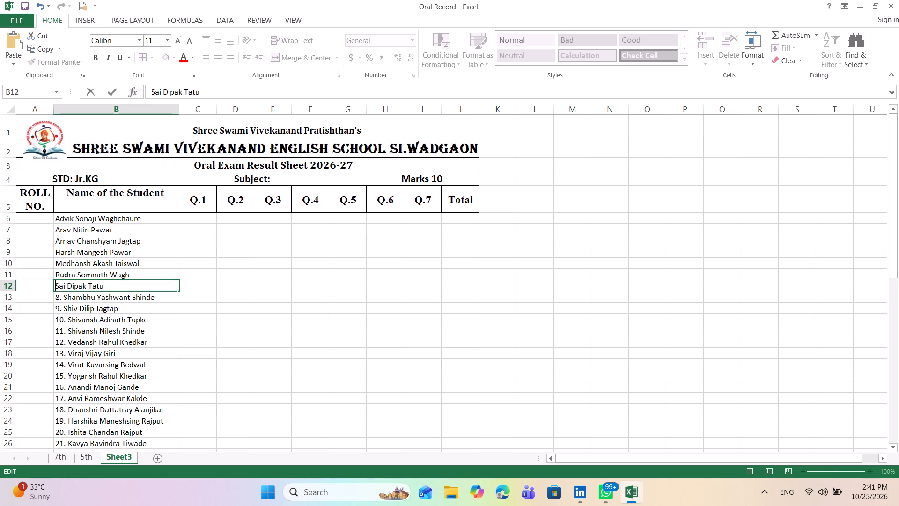
double_click(64, 299)
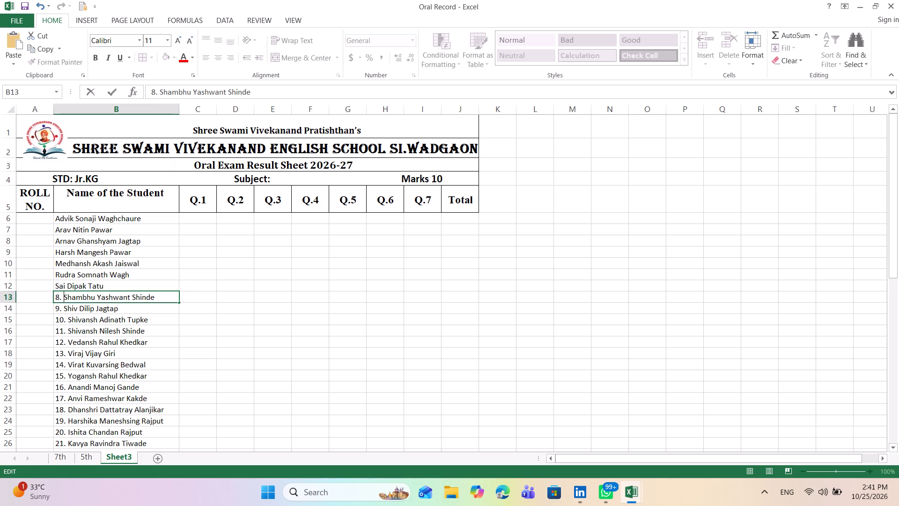
key("BackSpace")
key("BackSpace")
key("BackSpace")
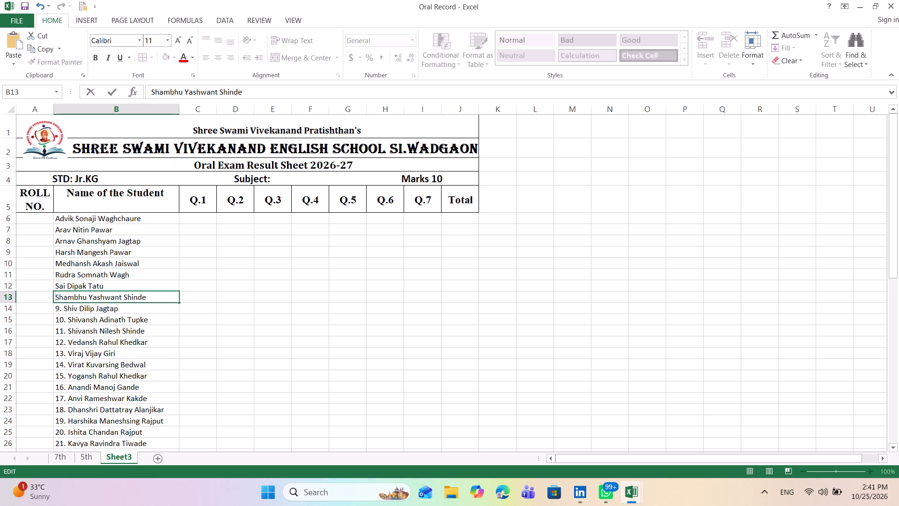
Remove the number prefixes "9. " and "10. " from the student names in cells B14 and B15.
double_click(66, 310)
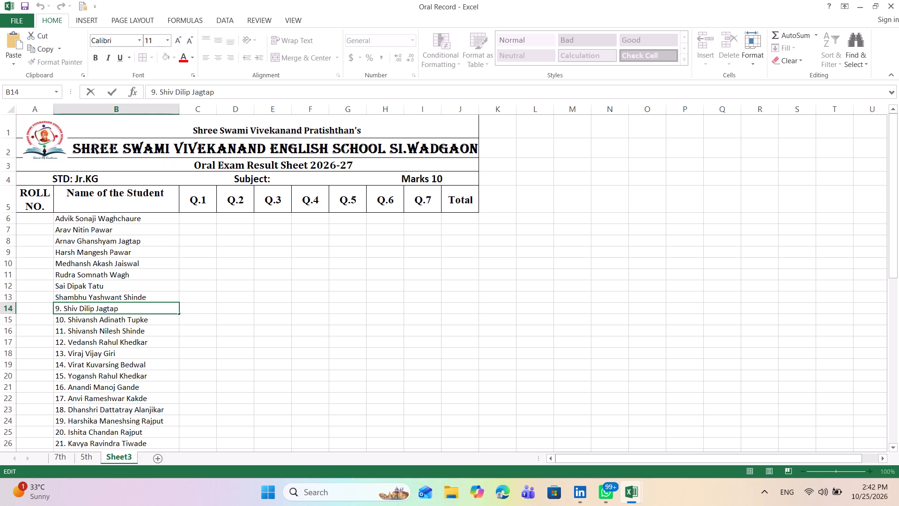
key("Left")
key("BackSpace")
key("BackSpace")
key("BackSpace")
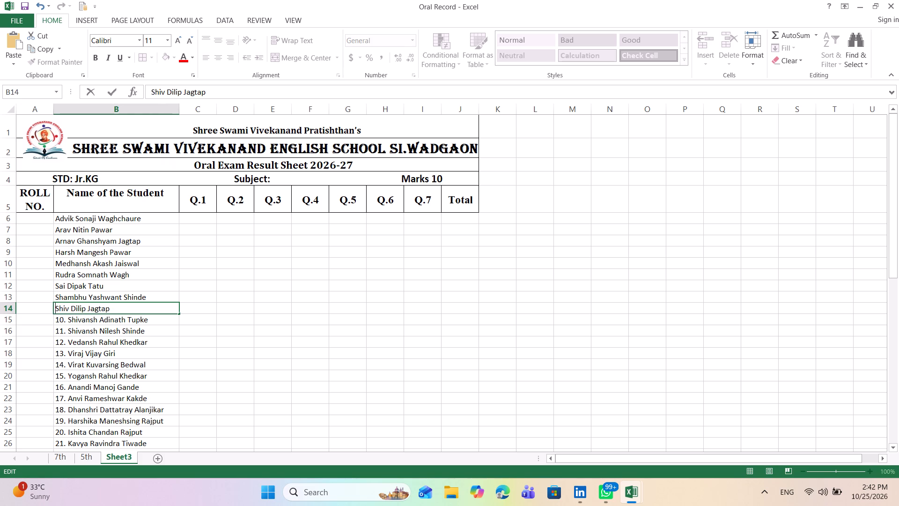
double_click(69, 320)
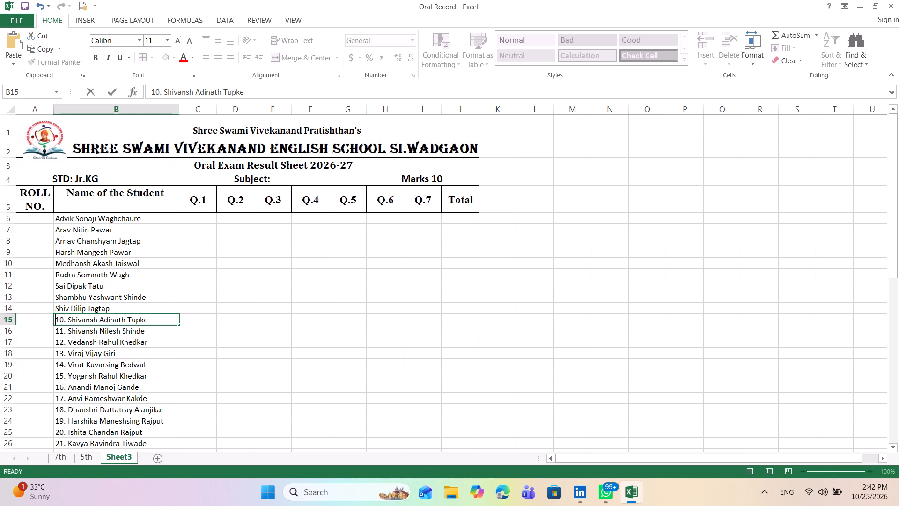
key("BackSpace")
key("BackSpace")
key("BackSpace")
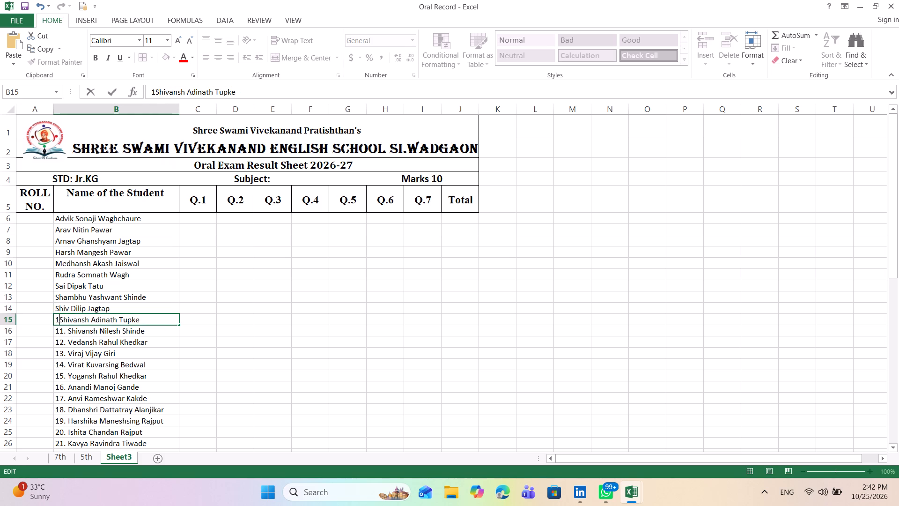
key("BackSpace")
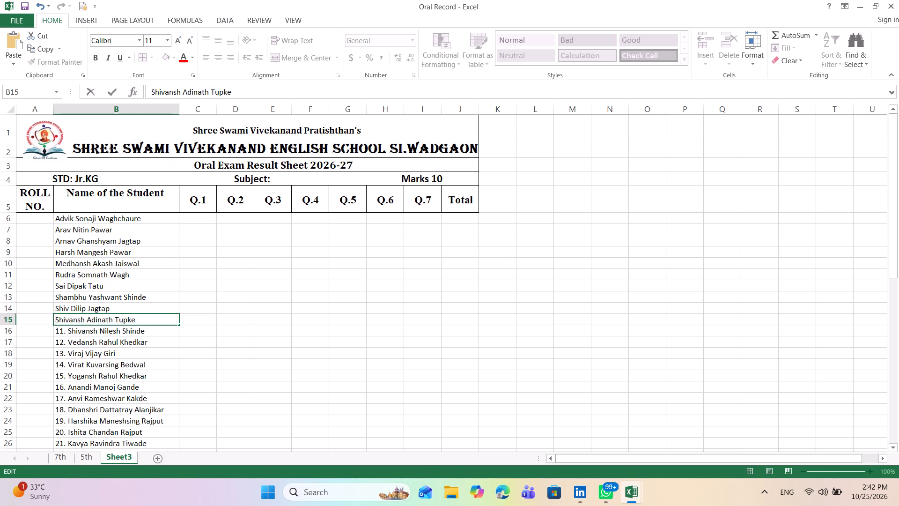
Remove the number prefixes "11. " and "12. " from the student names in cells B16 and B17.
double_click(72, 334)
key("Left")
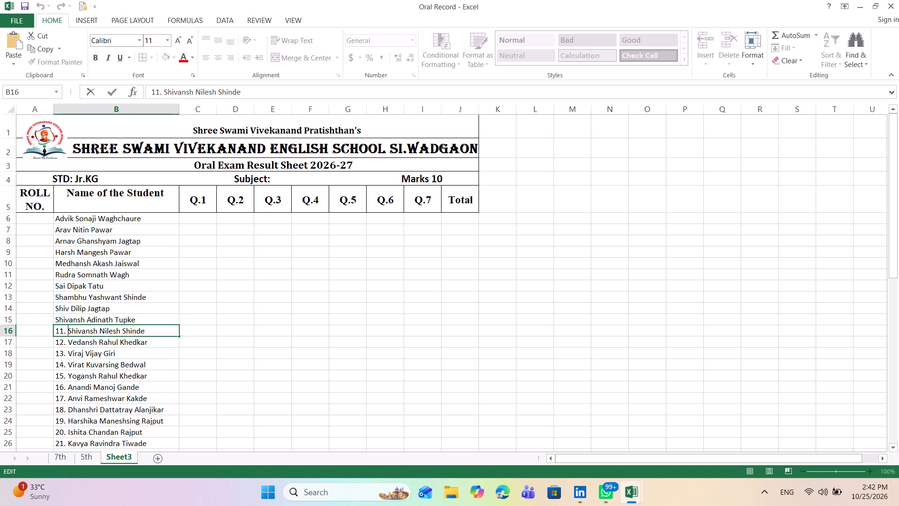
key("BackSpace")
key("BackSpace")
key("BackSpace")
key("BackSpace")
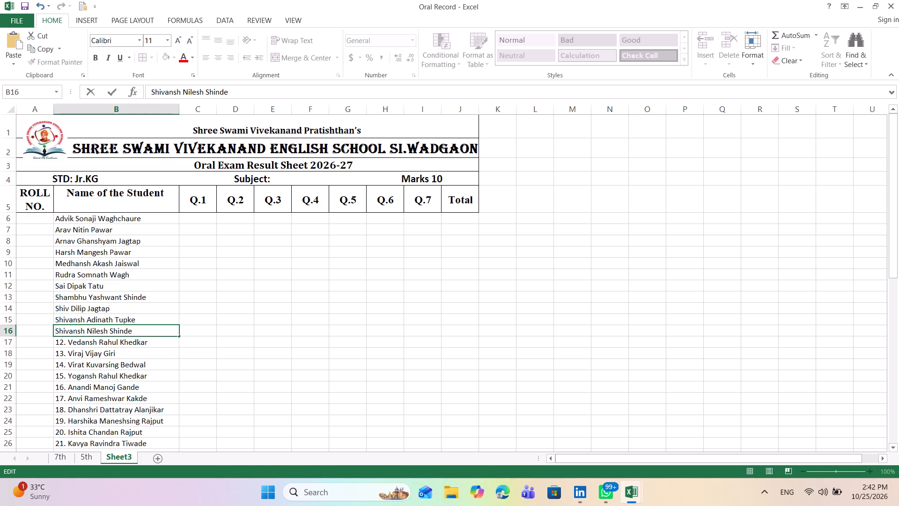
double_click(73, 344)
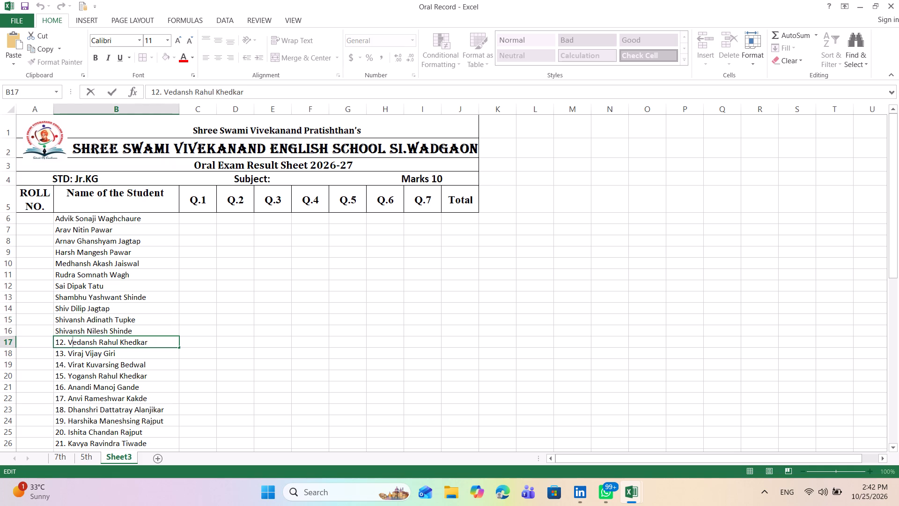
key("Left")
key("BackSpace")
key("BackSpace")
key("BackSpace")
key("BackSpace")
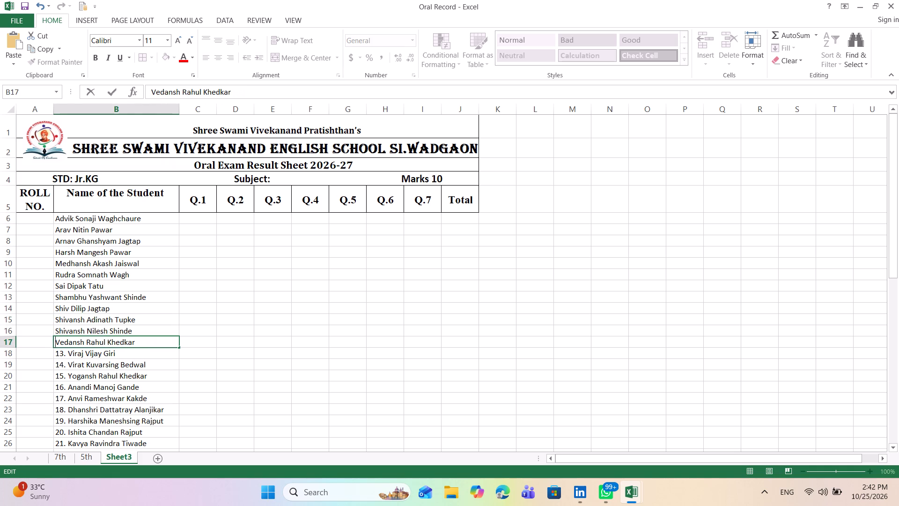
Remove the number prefixes "13. " and "14. " from the student names in cells B18 and B19.
double_click(71, 353)
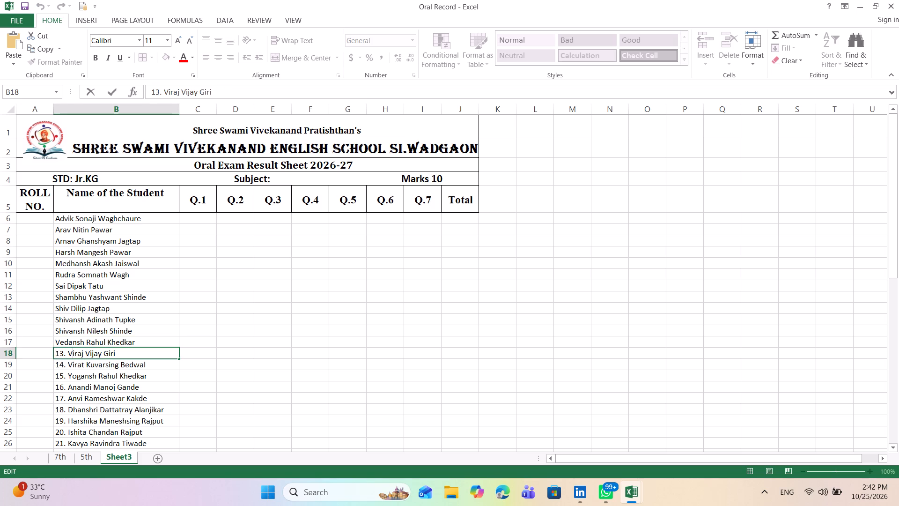
key("Left")
key("BackSpace")
key("BackSpace")
key("BackSpace")
key("BackSpace")
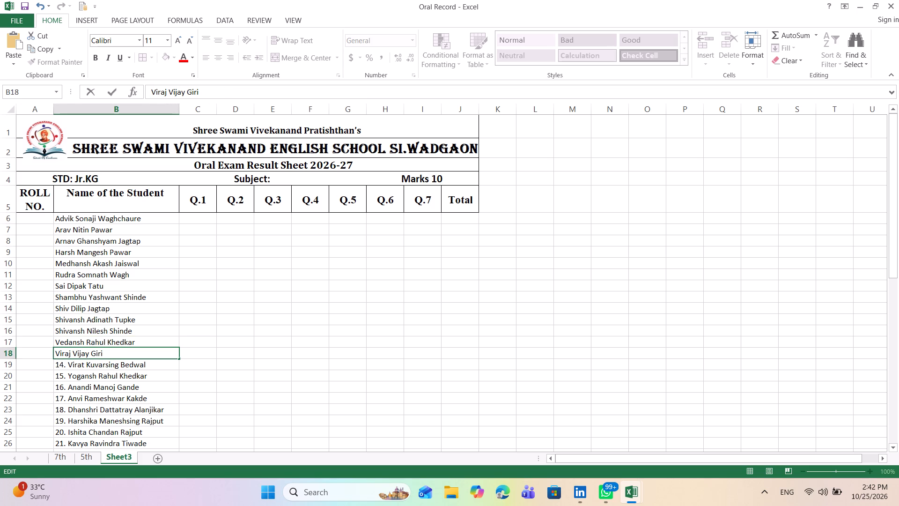
double_click(67, 366)
key("BackSpace")
key("BackSpace")
key("BackSpace")
key("BackSpace")
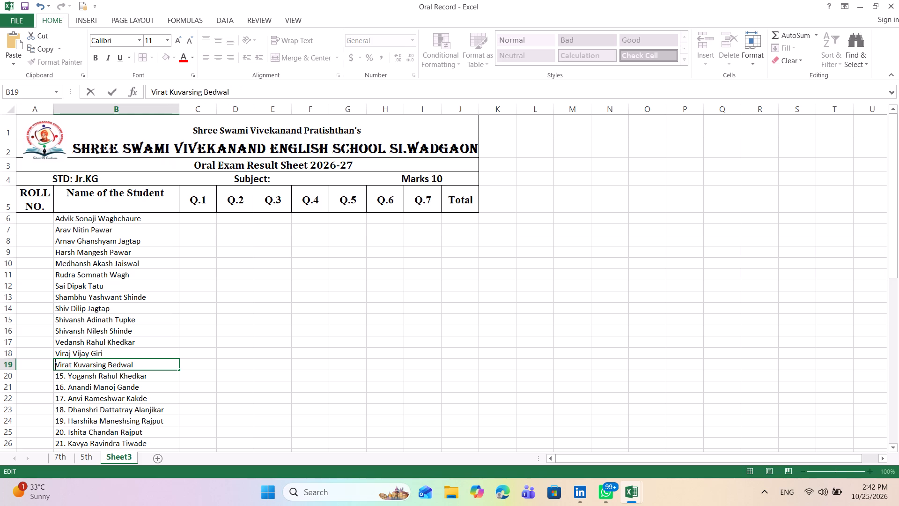
Remove the number prefixes "15." from cell B20 and "16. " from cell B21 in the student name list.
double_click(67, 376)
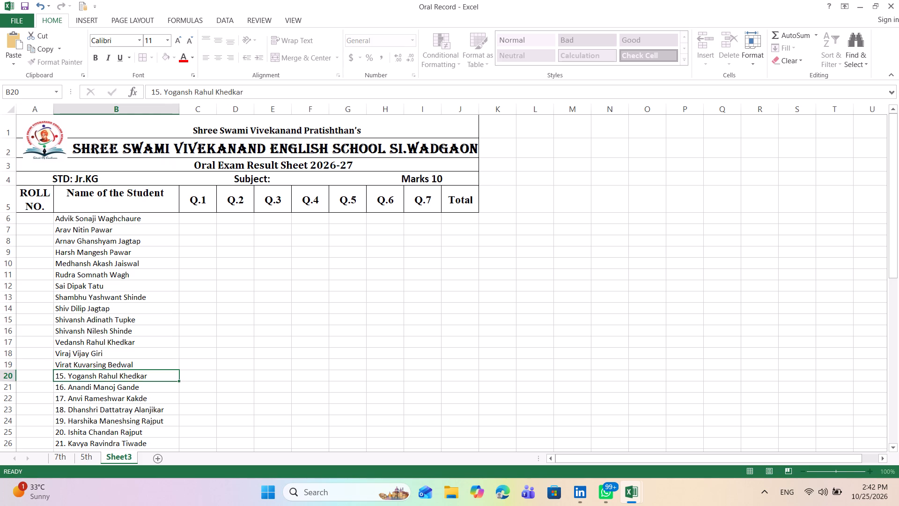
key("BackSpace")
key("BackSpace")
key("BackSpace")
key("BackSpace")
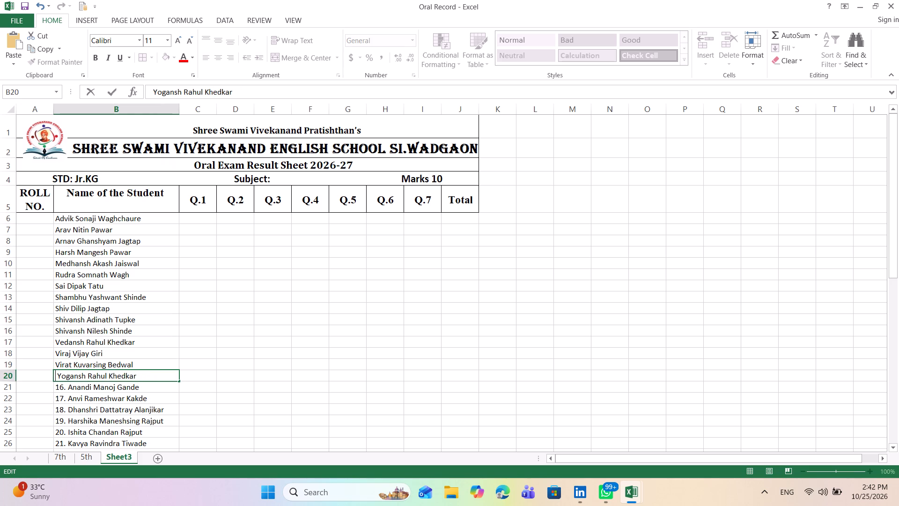
double_click(67, 388)
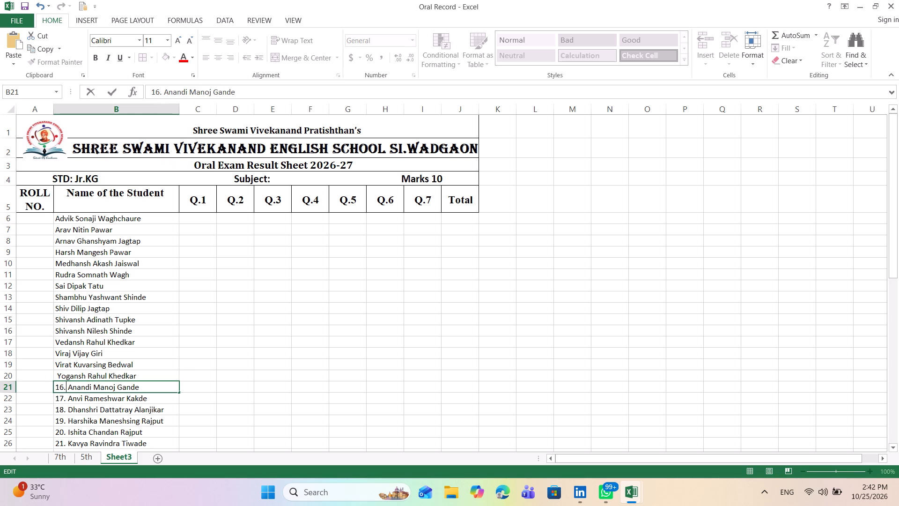
key("BackSpace")
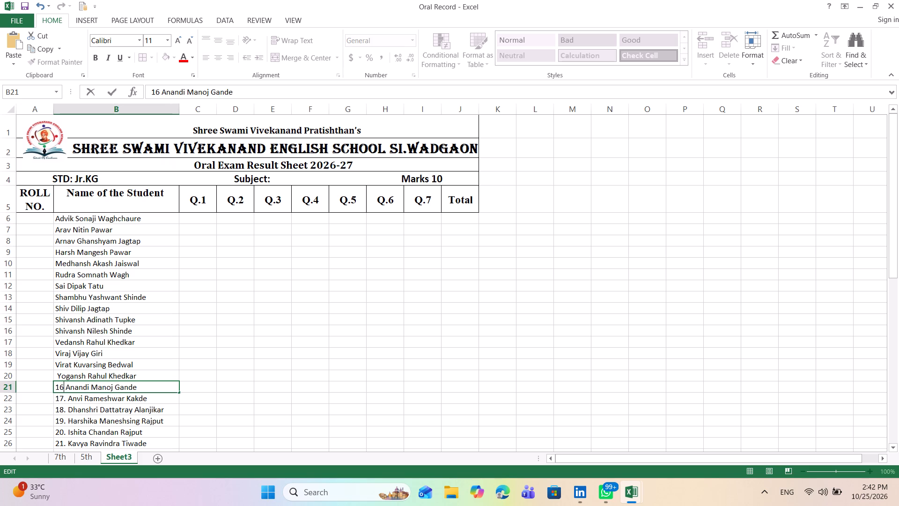
key("BackSpace")
key("BackSpace")
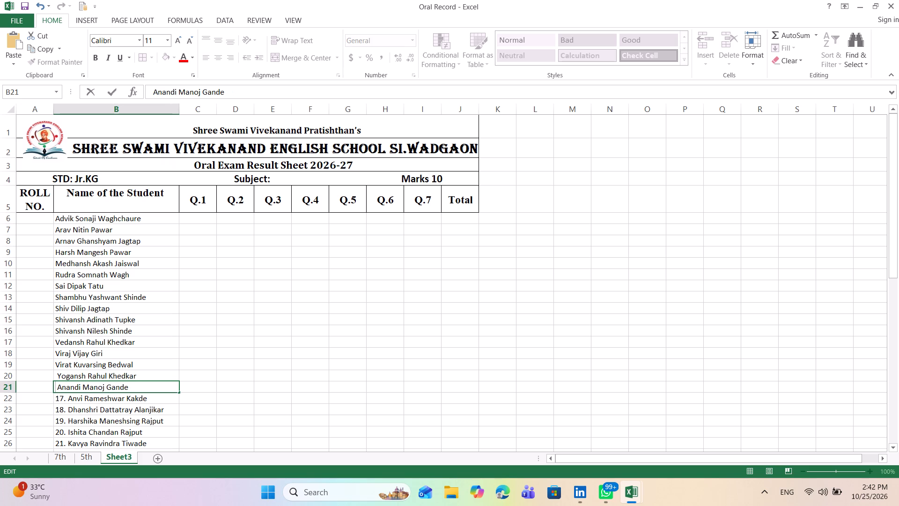
key("Right")
key("BackSpace")
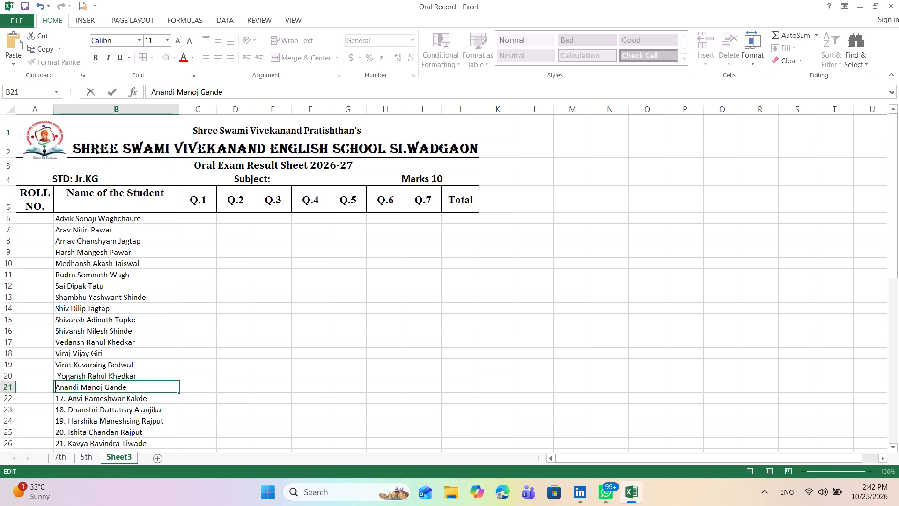
Remove the number prefixes "17. " and "18. " from the student names in cells B22 and B23.
double_click(66, 401)
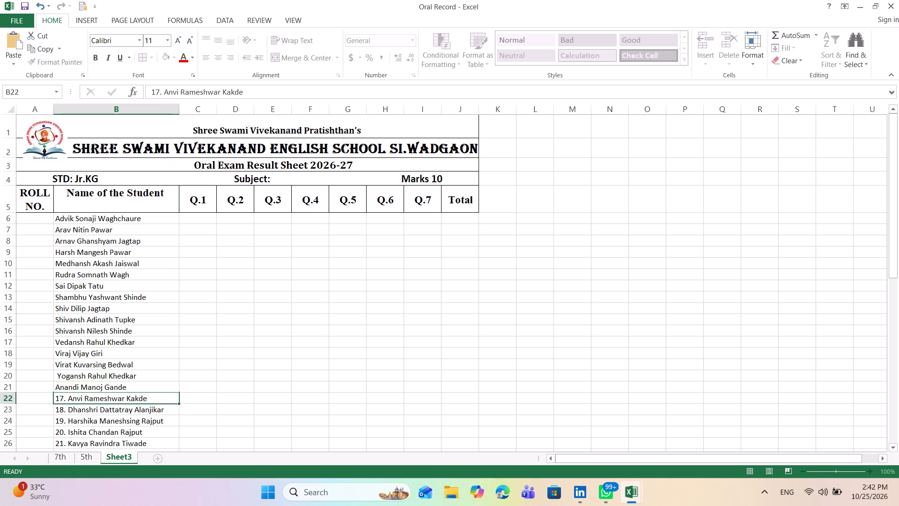
key("BackSpace")
key("BackSpace")
key("BackSpace")
key("BackSpace")
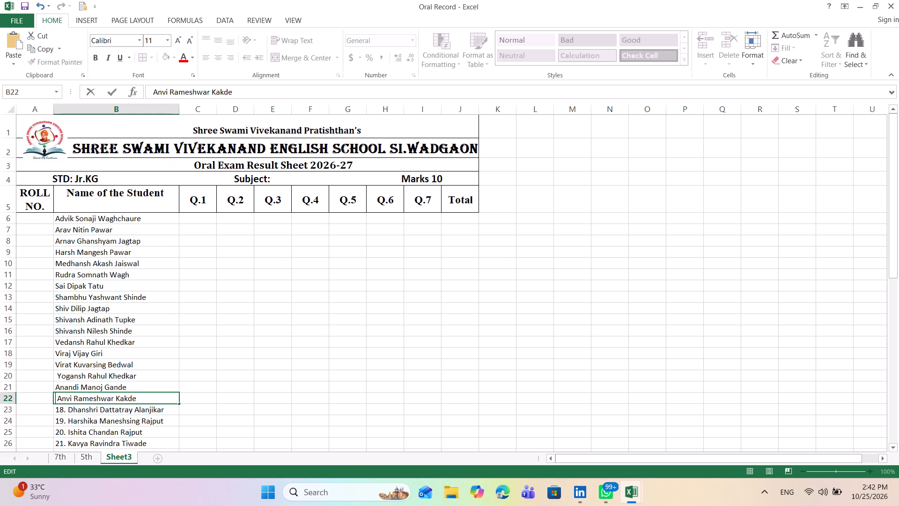
key("Right")
key("BackSpace")
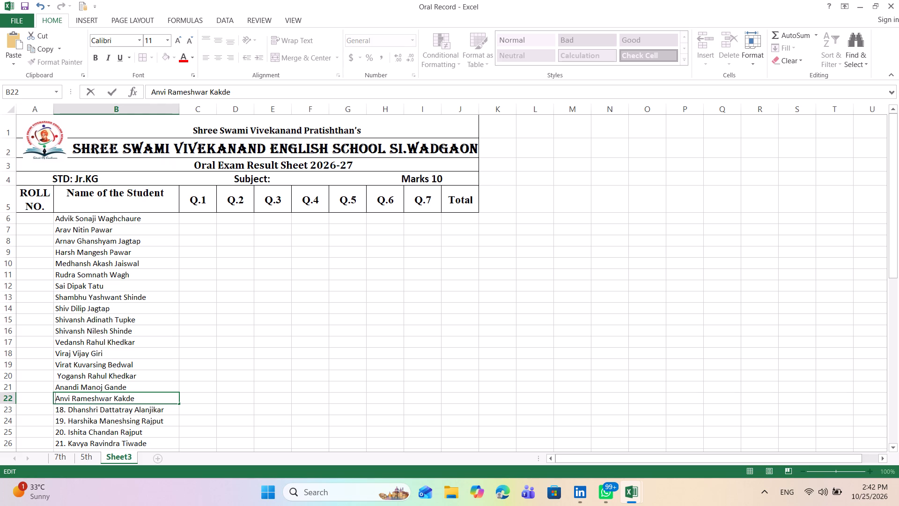
double_click(65, 409)
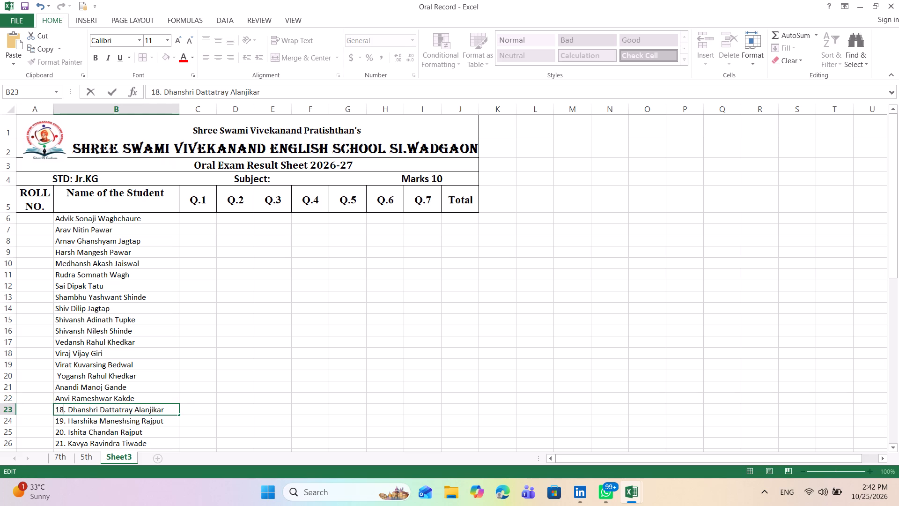
key("Right")
key("Right")
key("BackSpace")
key("BackSpace")
key("BackSpace")
key("BackSpace")
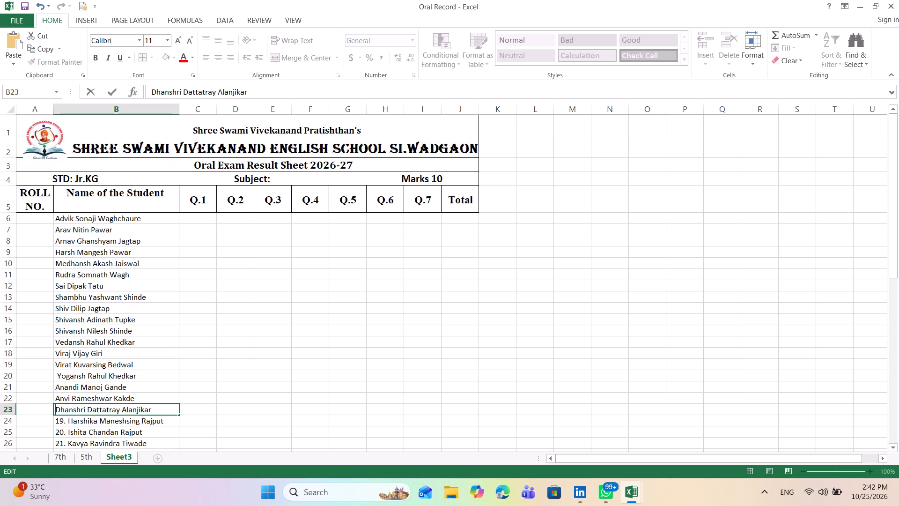
Remove the number prefixes "19. " and "20. " from the student names in cells B24 and B25.
scroll(91, 408, "down", 2)
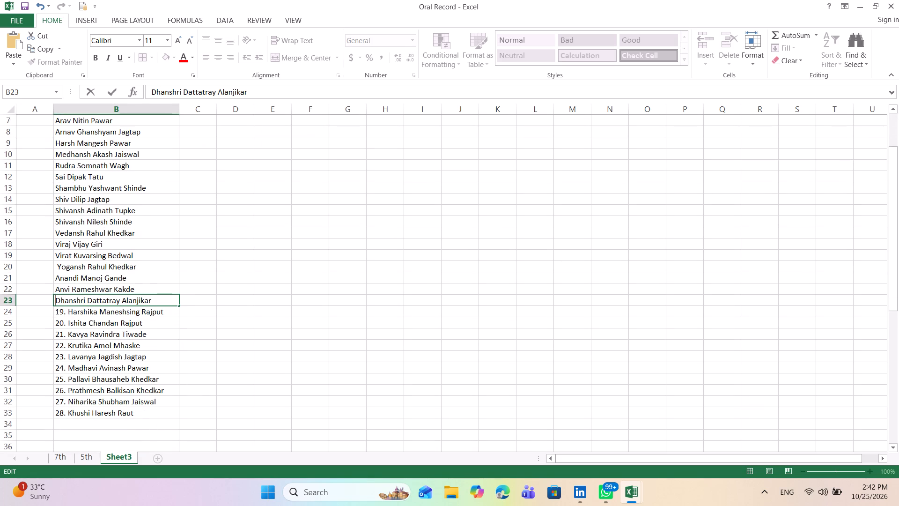
left_click(66, 311)
left_click_drag(66, 311, 124, 319)
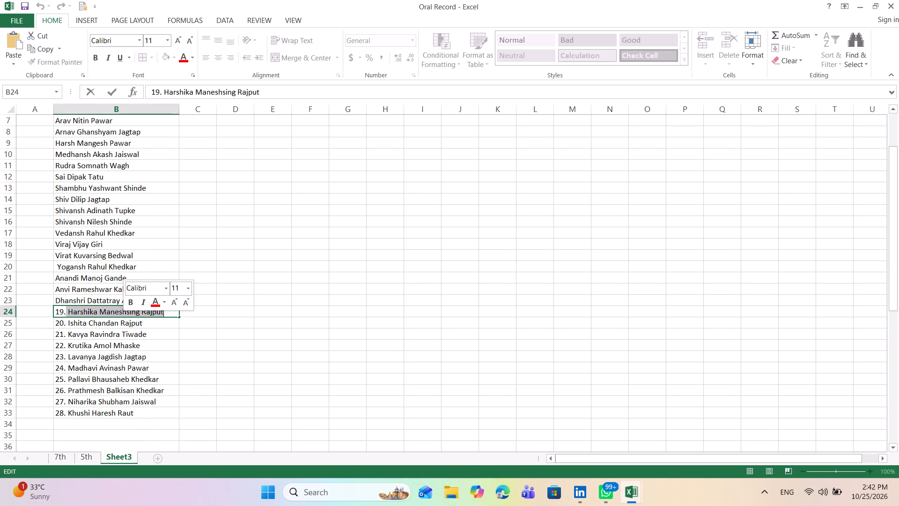
left_click(68, 311)
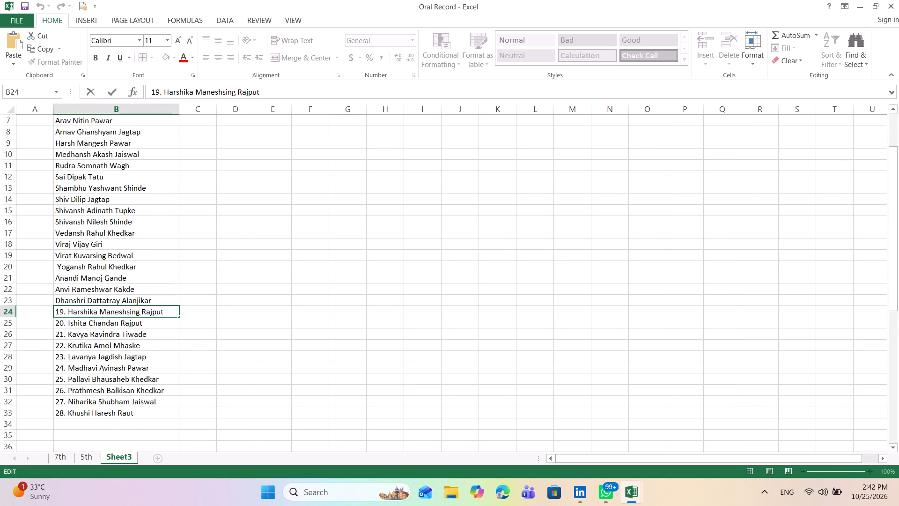
key("BackSpace")
key("BackSpace")
key("BackSpace")
key("BackSpace")
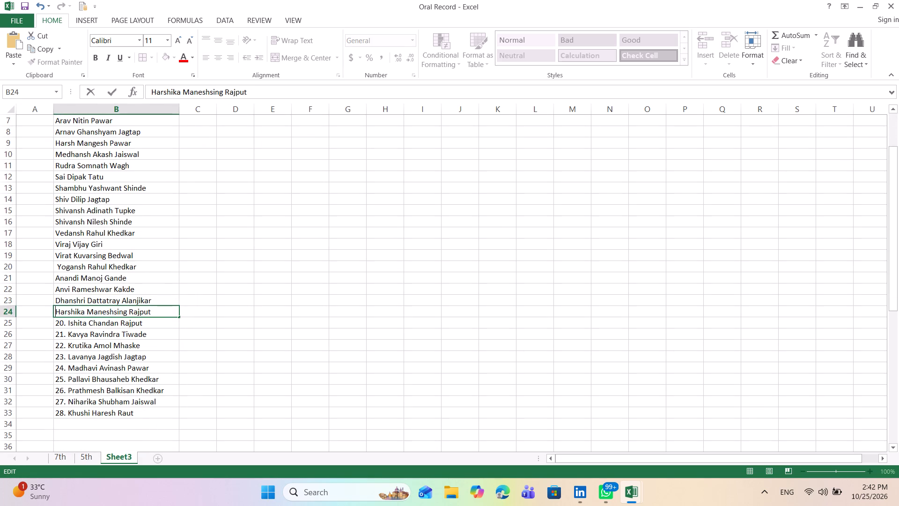
double_click(67, 323)
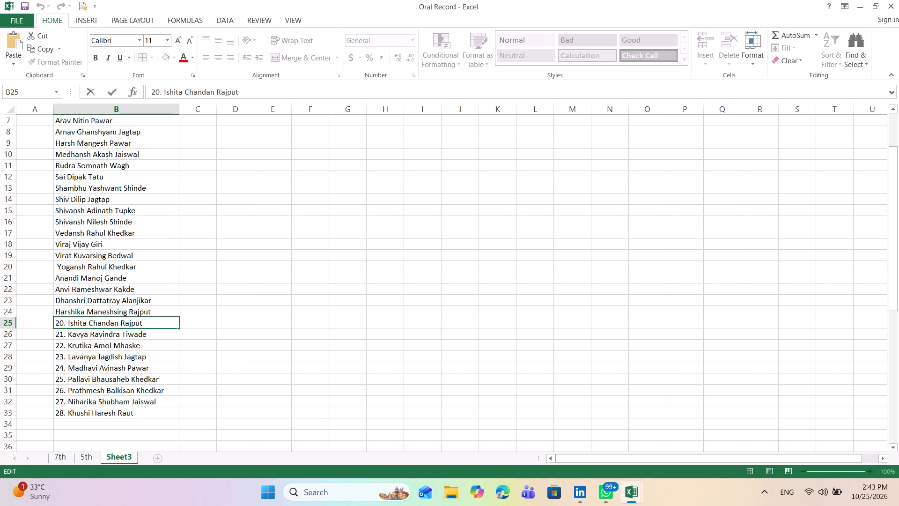
key("Right")
key("BackSpace")
key("BackSpace")
key("BackSpace")
key("BackSpace")
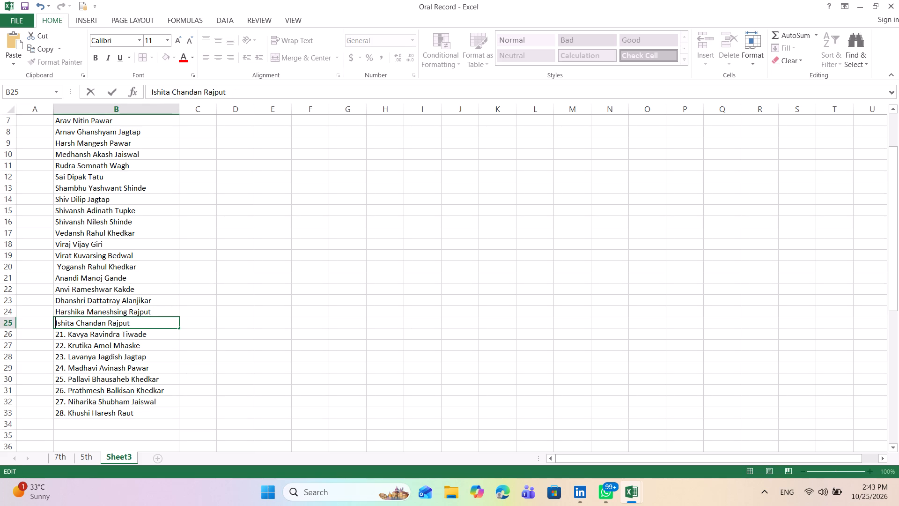
Remove the number prefixes "21. " and "22. " from the student names in cells B26 and B27.
double_click(70, 332)
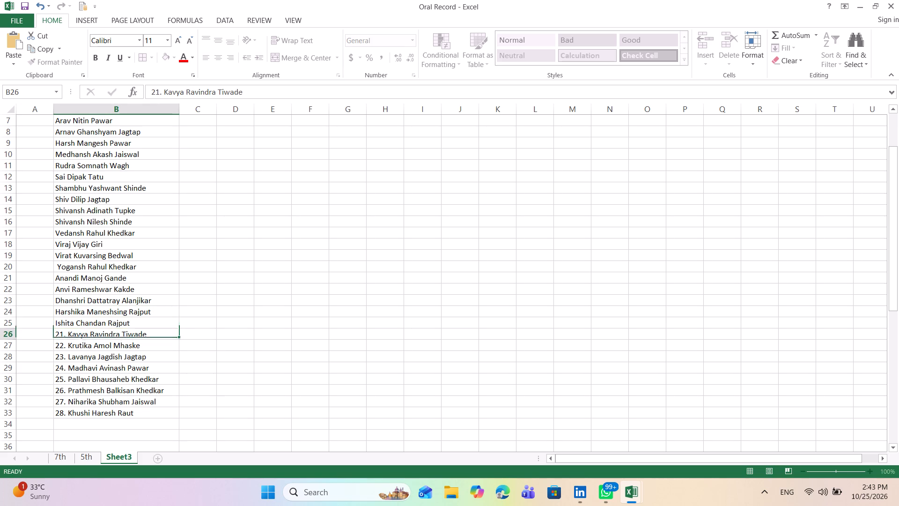
key("BackSpace")
key("BackSpace")
key("BackSpace")
key("BackSpace")
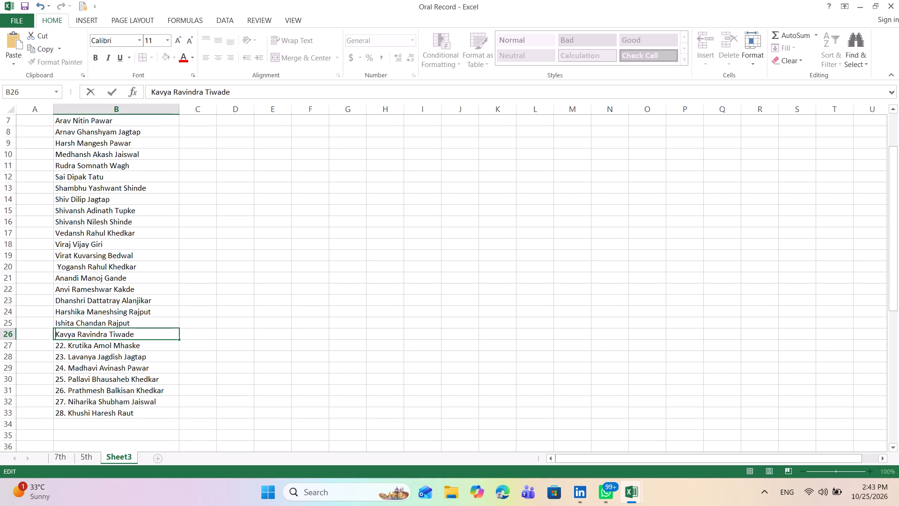
double_click(66, 349)
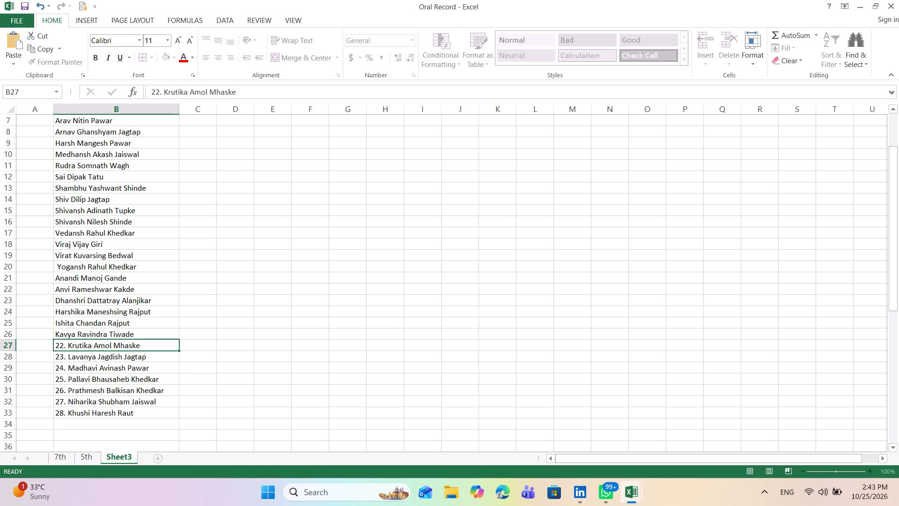
double_click(68, 347)
key("BackSpace")
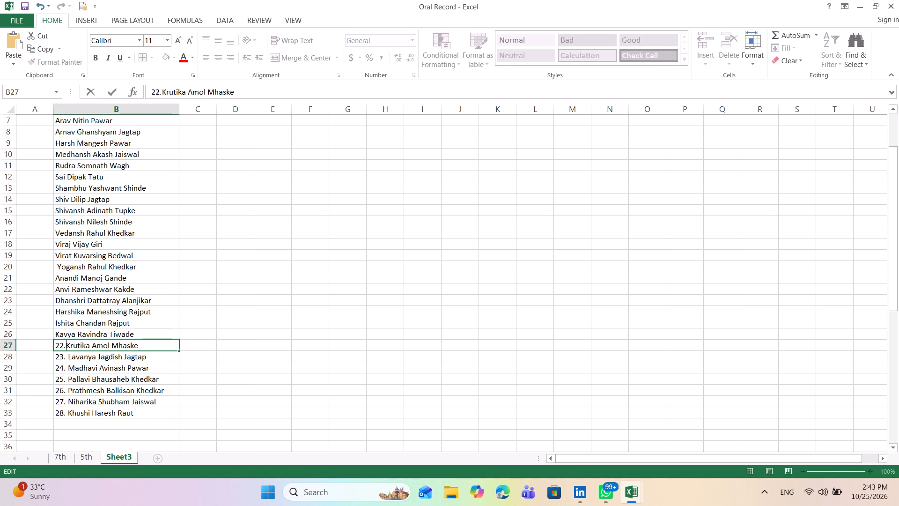
key("BackSpace")
key("BackSpace")
key("BackSpace")
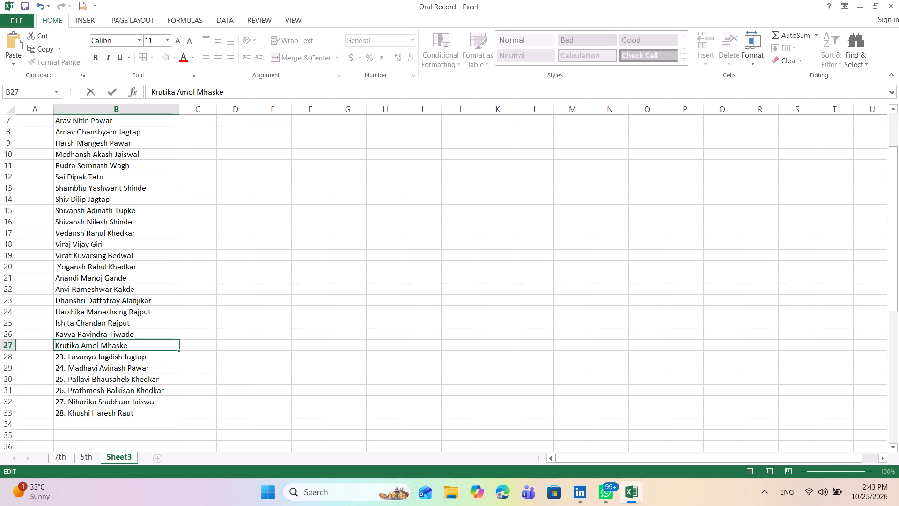
Remove the number prefixes "23. " and "24. " from the student names in cells B28 and B29.
double_click(65, 357)
key("Right")
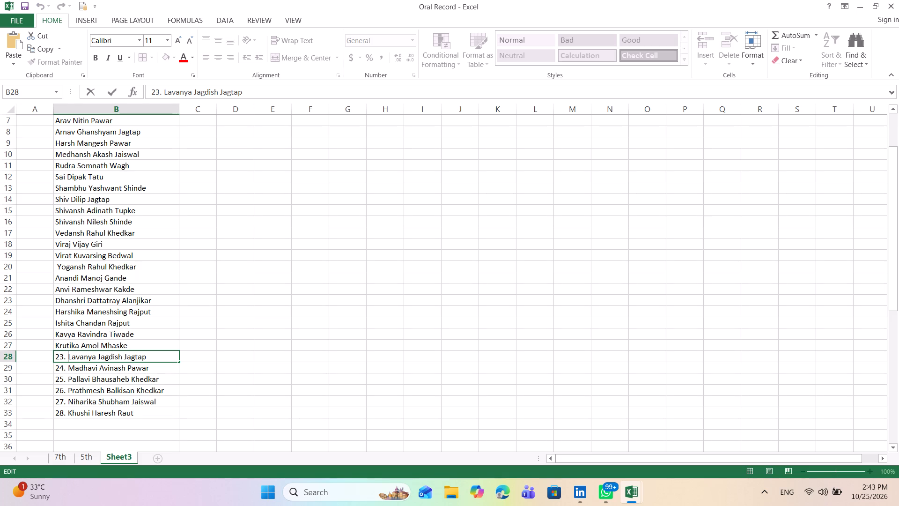
key("BackSpace")
key("BackSpace")
key("BackSpace")
key("BackSpace")
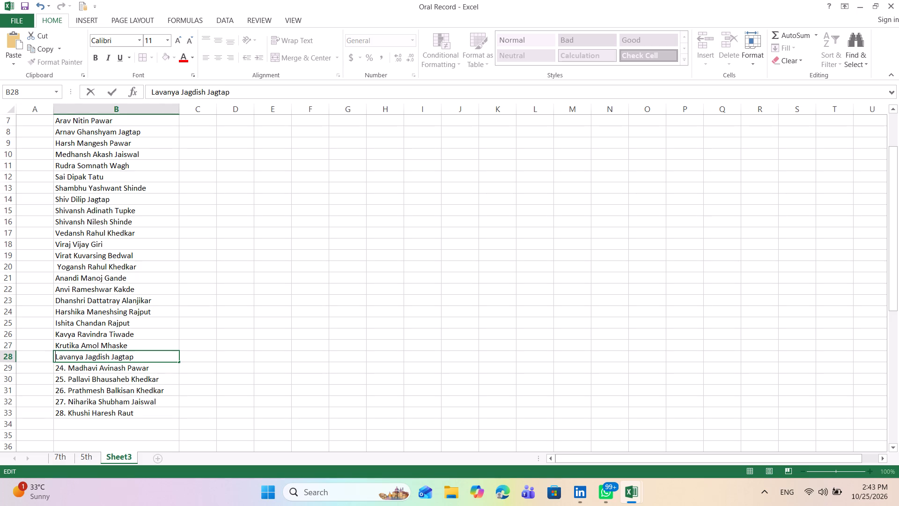
double_click(70, 369)
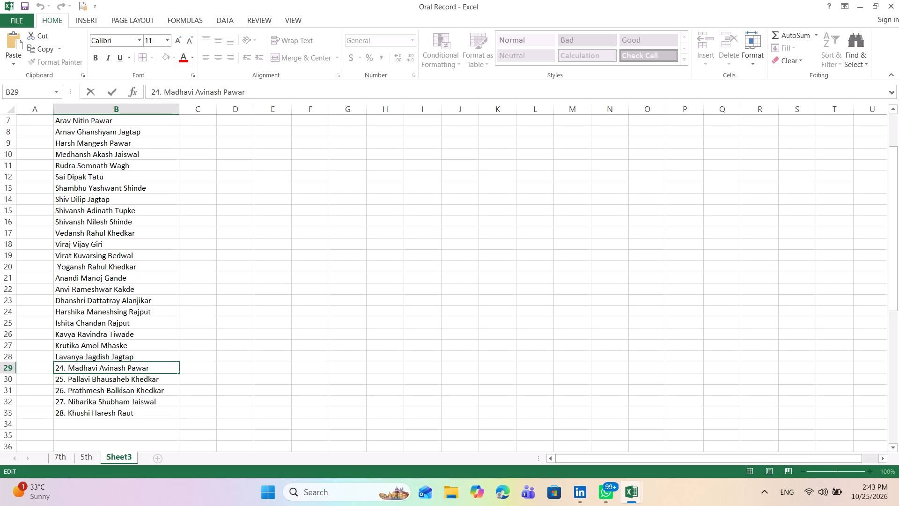
key("BackSpace")
key("BackSpace")
key("BackSpace")
key("BackSpace")
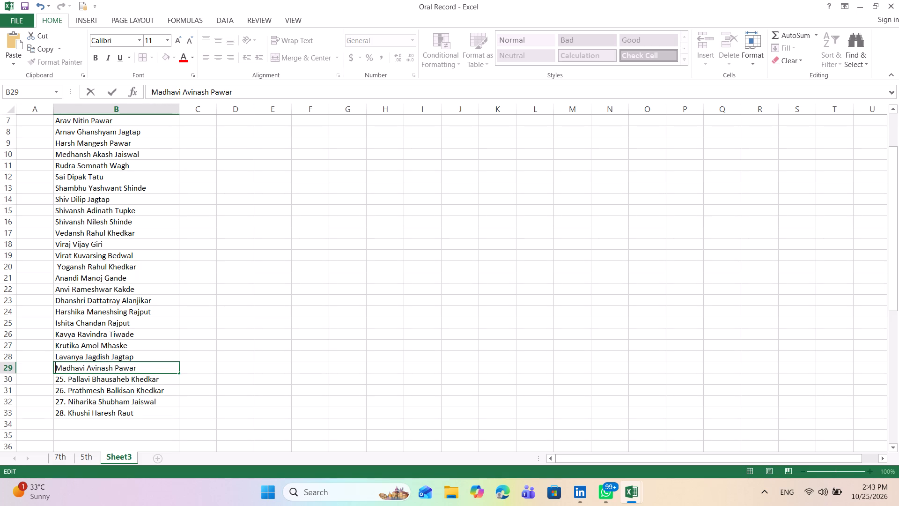
Remove the number prefix "25. " from the student name in cell B30.
left_click(66, 379)
left_click_drag(66, 379, 112, 382)
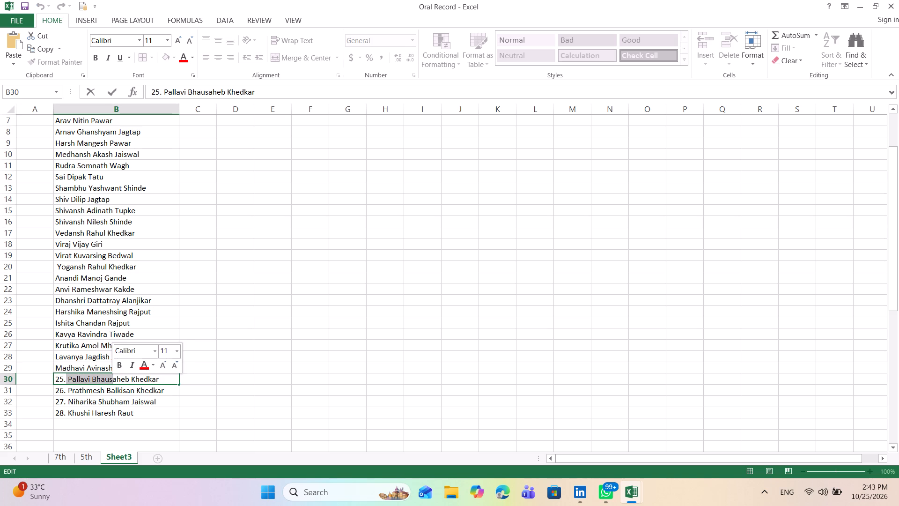
left_click(112, 382)
left_click(66, 380)
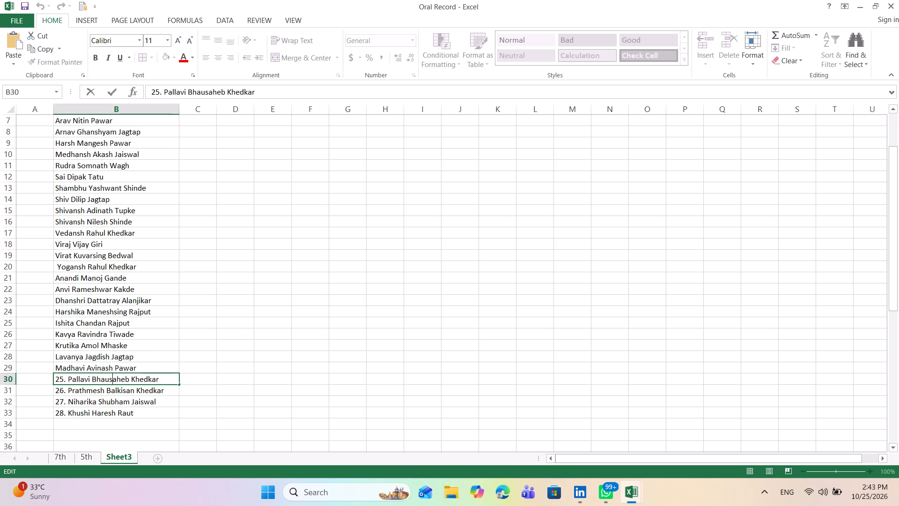
left_click(66, 380)
key("Right")
key("BackSpace")
key("BackSpace")
key("BackSpace")
key("BackSpace")
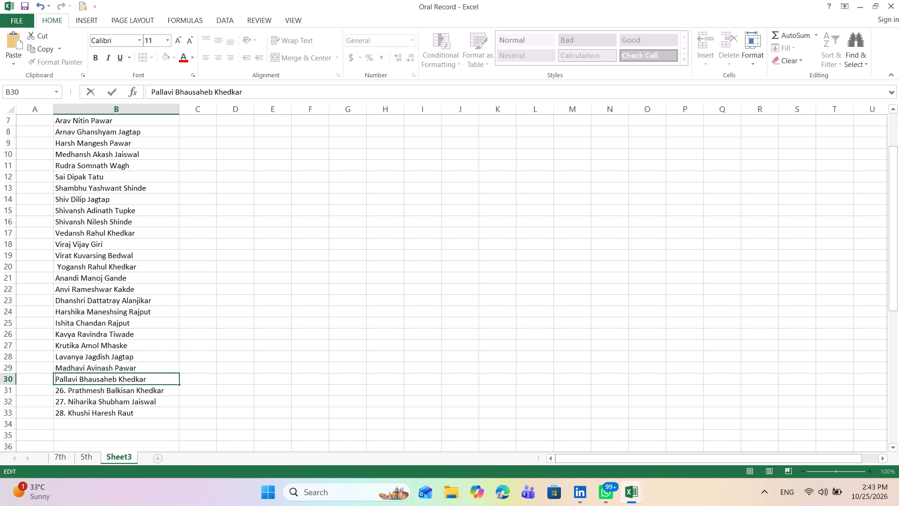
Remove the number prefixes "26. " and "27. " from the student names in cells B31 and B32.
double_click(71, 391)
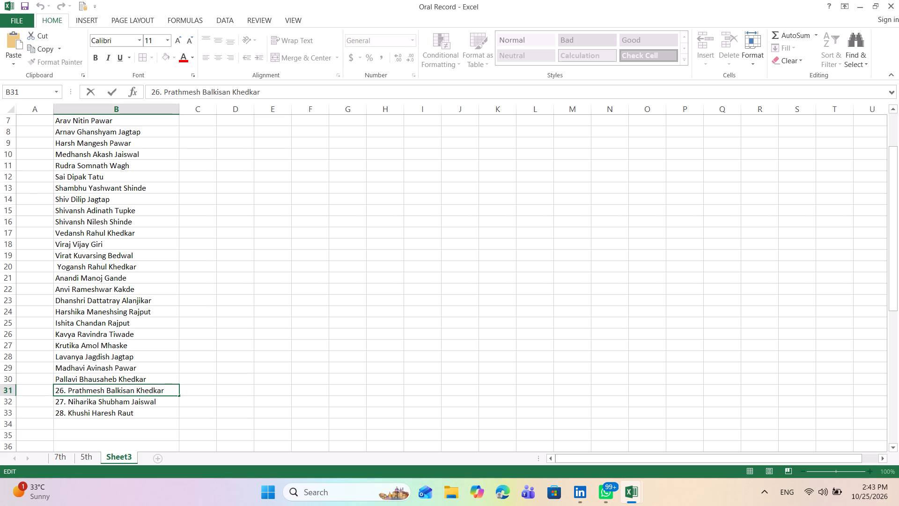
key("Left")
key("BackSpace")
key("BackSpace")
key("BackSpace")
key("BackSpace")
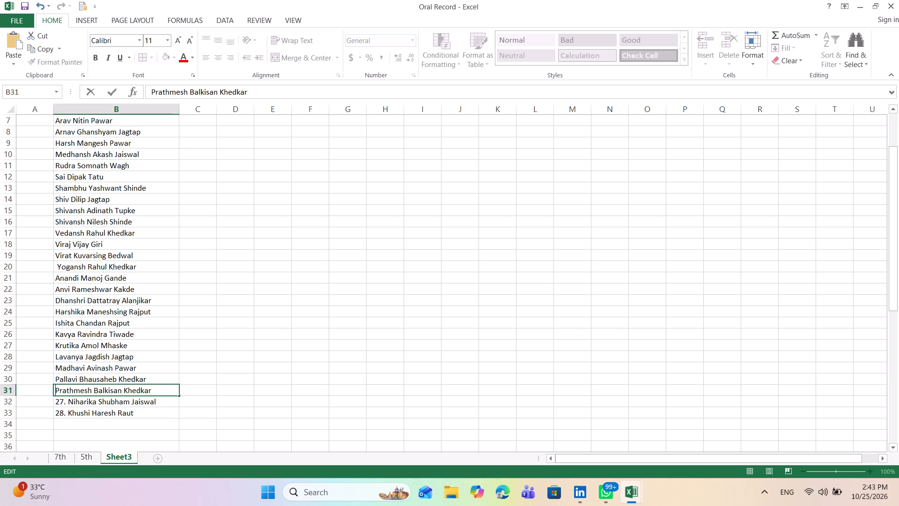
double_click(70, 402)
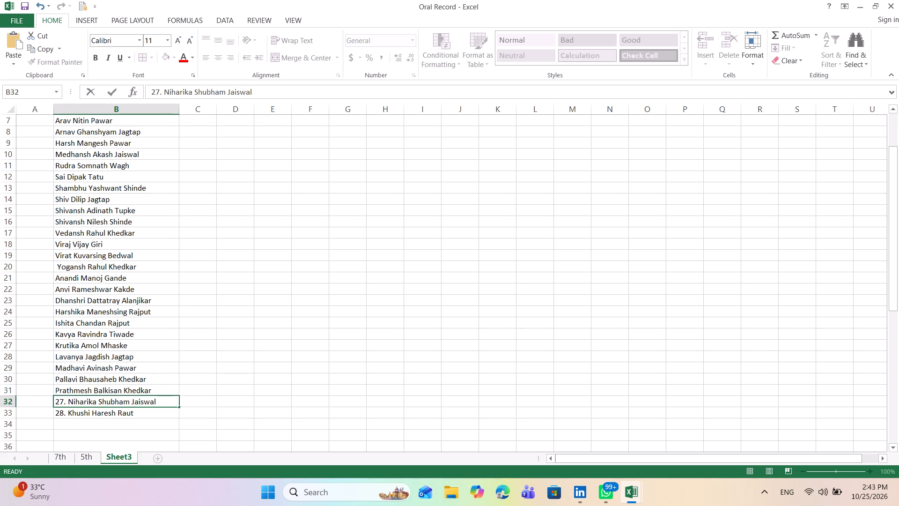
key("BackSpace")
key("BackSpace")
key("BackSpace")
key("BackSpace")
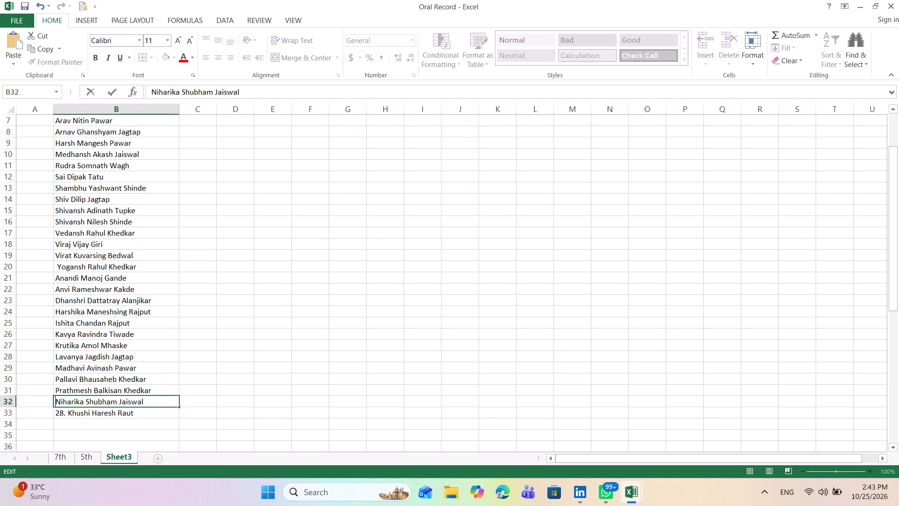
Remove the number prefix "28. " from the last student name in cell B33.
double_click(69, 413)
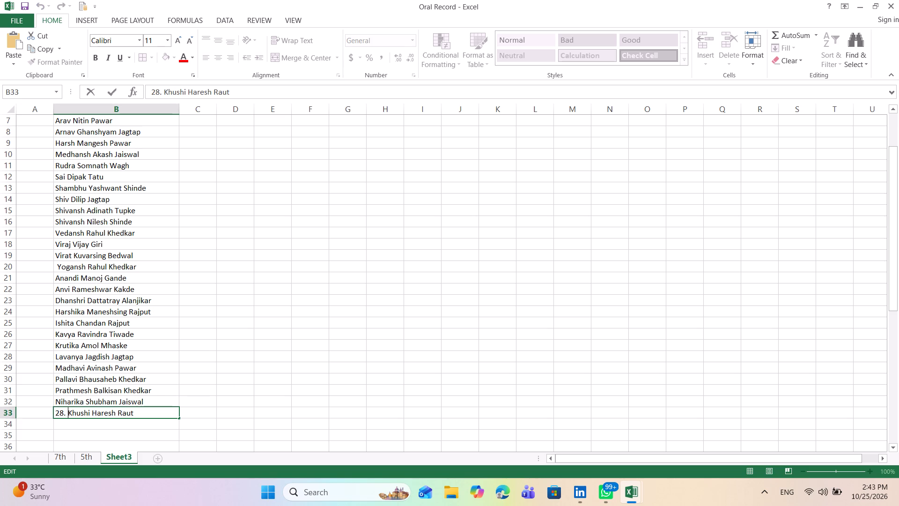
key("BackSpace")
key("BackSpace")
key("BackSpace")
key("BackSpace")
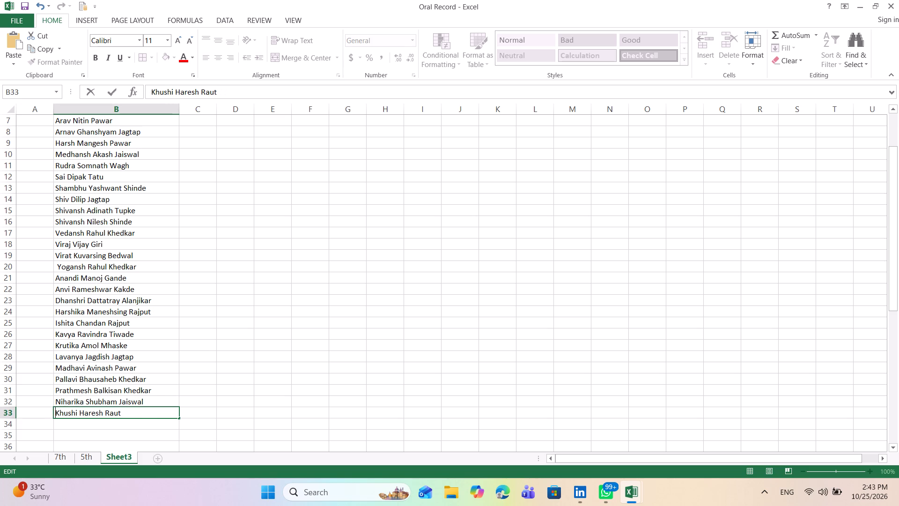
Delete the leading space before the student name in cell B20.
double_click(59, 270)
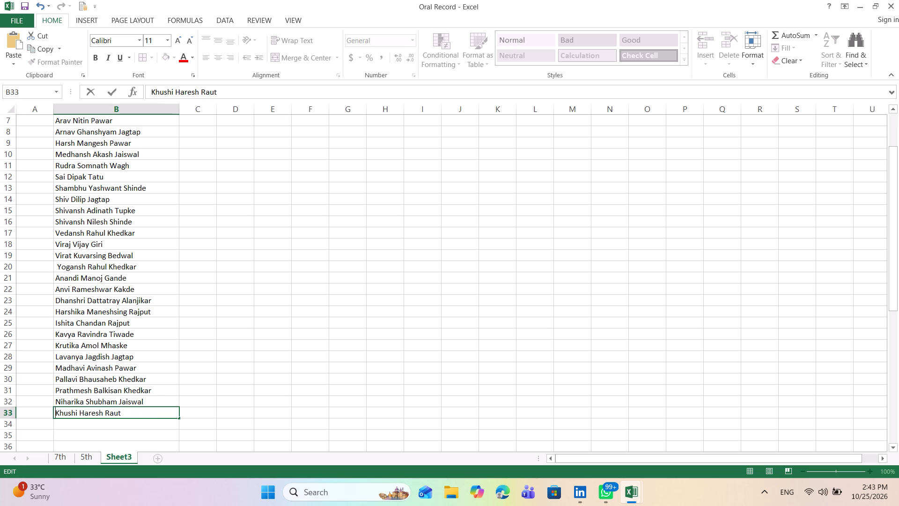
double_click(61, 269)
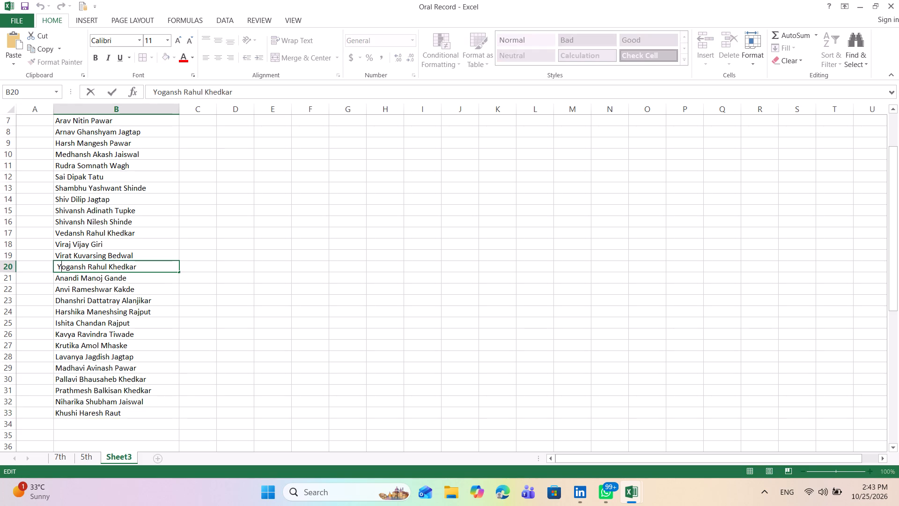
key("Left")
key("BackSpace")
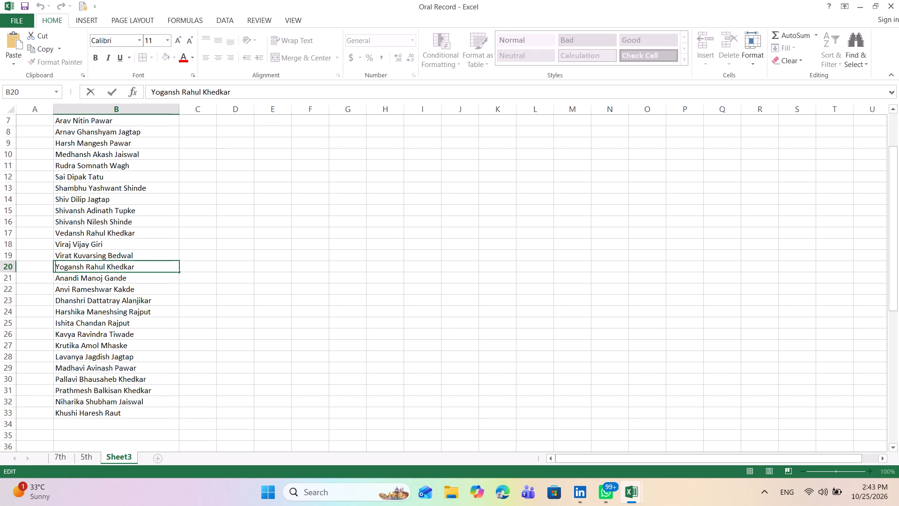
Enter the roll numbers 1, 2 and 3 in cells A6, A7 and A8 of the ROLL NO. column.
scroll(61, 269, "up", 3)
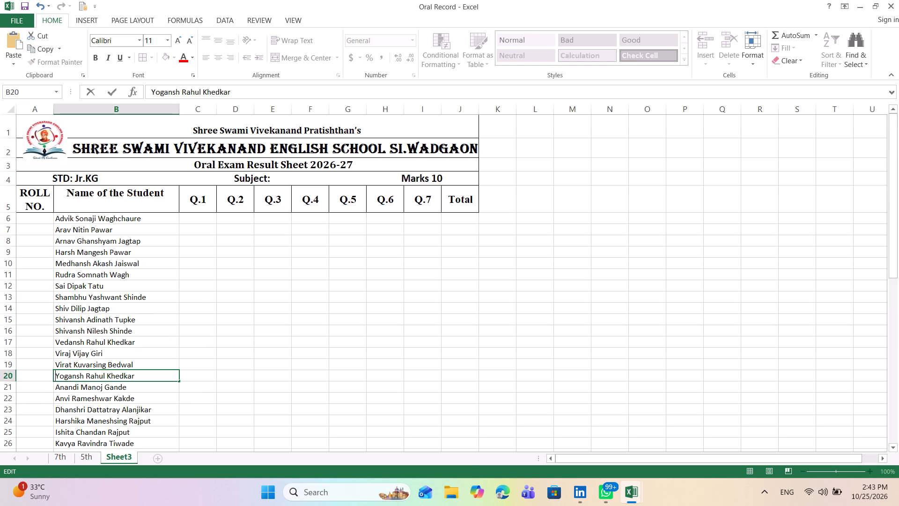
left_click(30, 223)
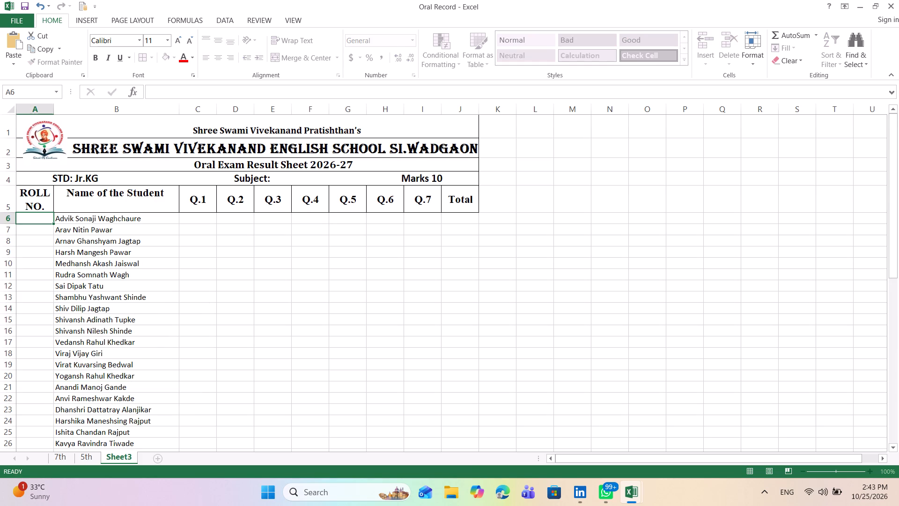
key("1")
key("Down")
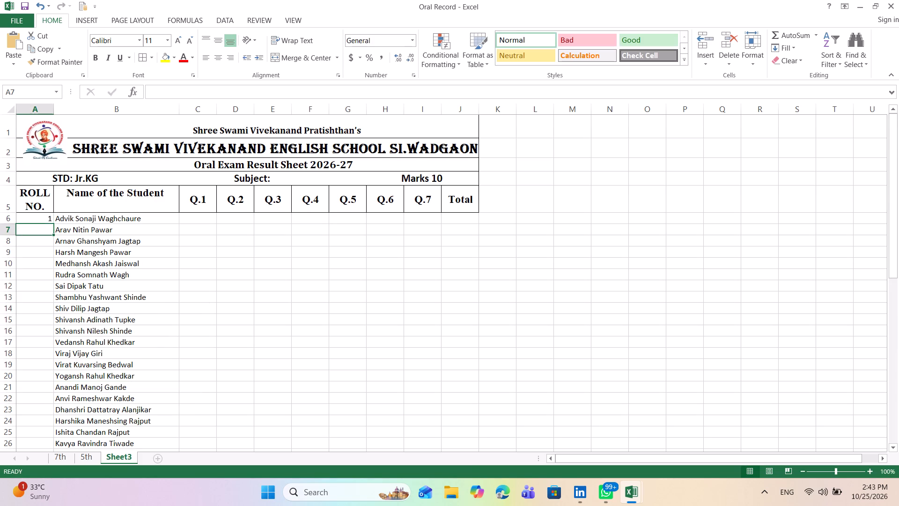
key("2")
key("Down")
left_click(30, 223)
key("3")
key("Down")
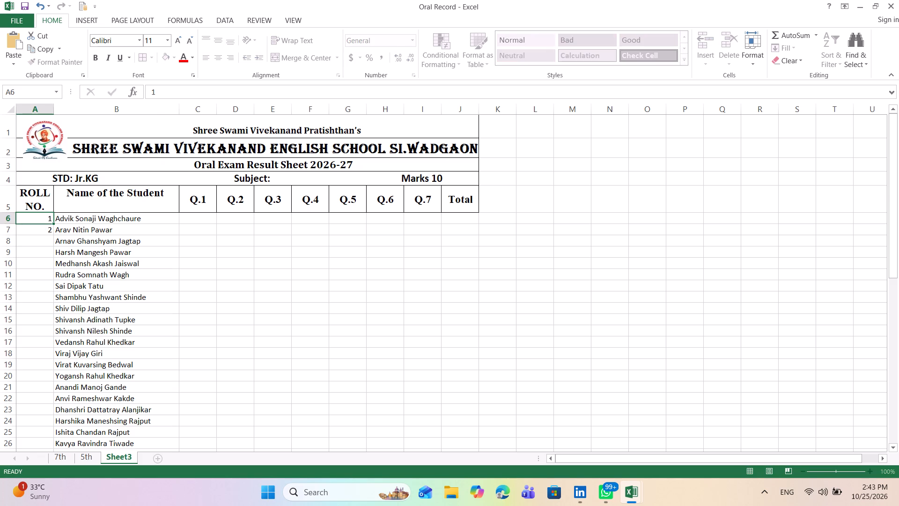
left_click(41, 239)
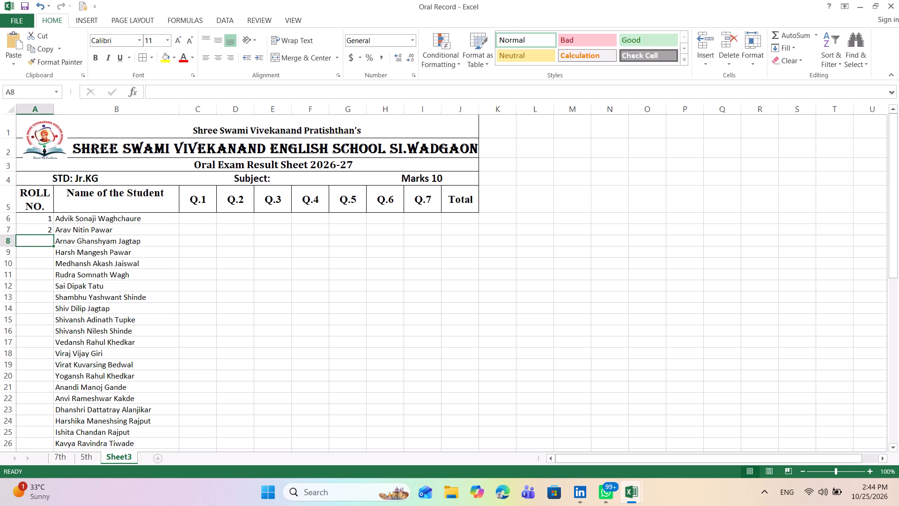
key("3")
key("Down")
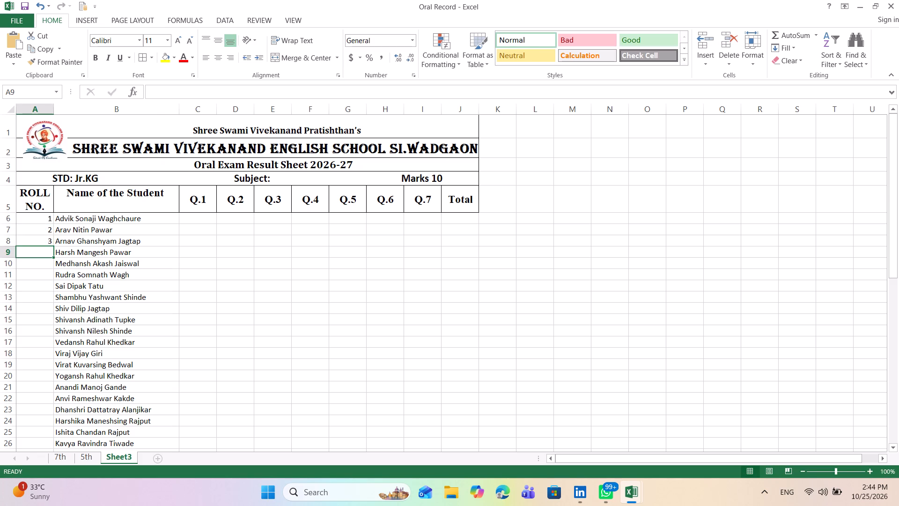
Enter the roll numbers 4 through 9 in cells A9 to A14 of the ROLL NO. column.
key("4")
key("Down")
key("5")
key("Down")
key("6")
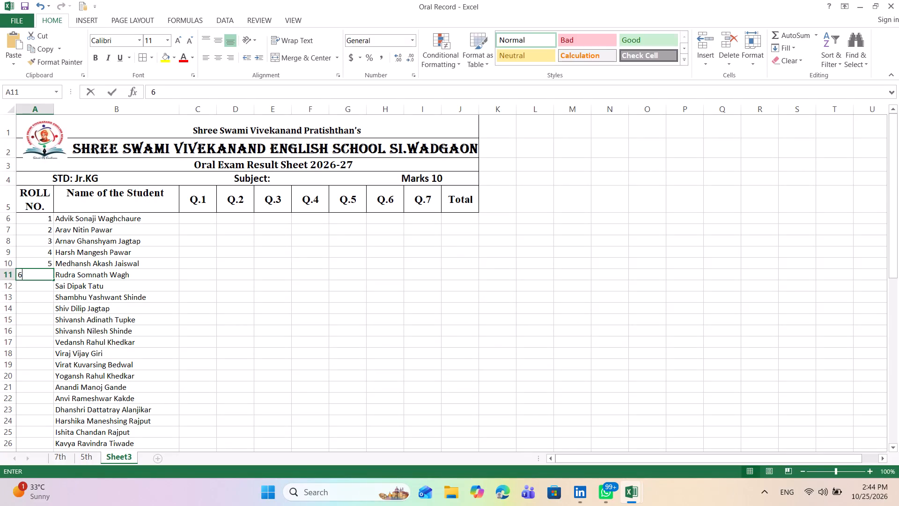
key("Down")
key("7")
key("Down")
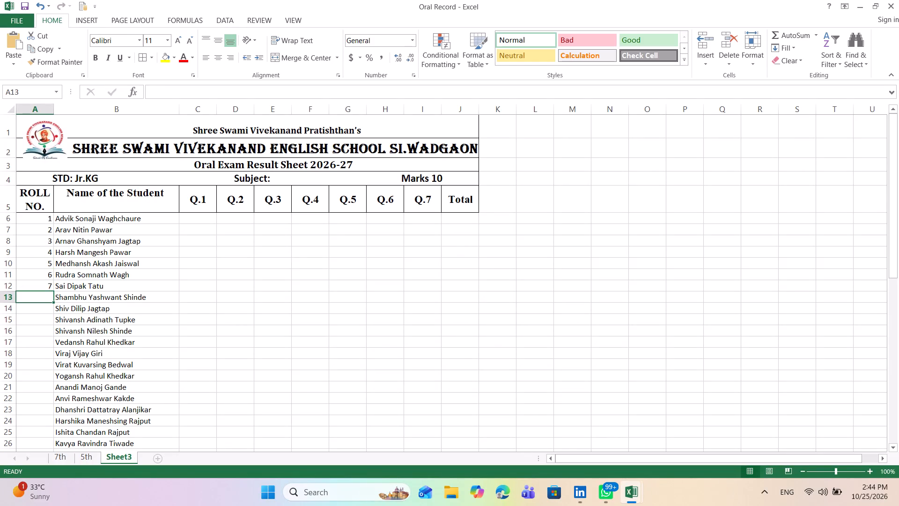
key("8")
key("Down")
key("9")
key("Down")
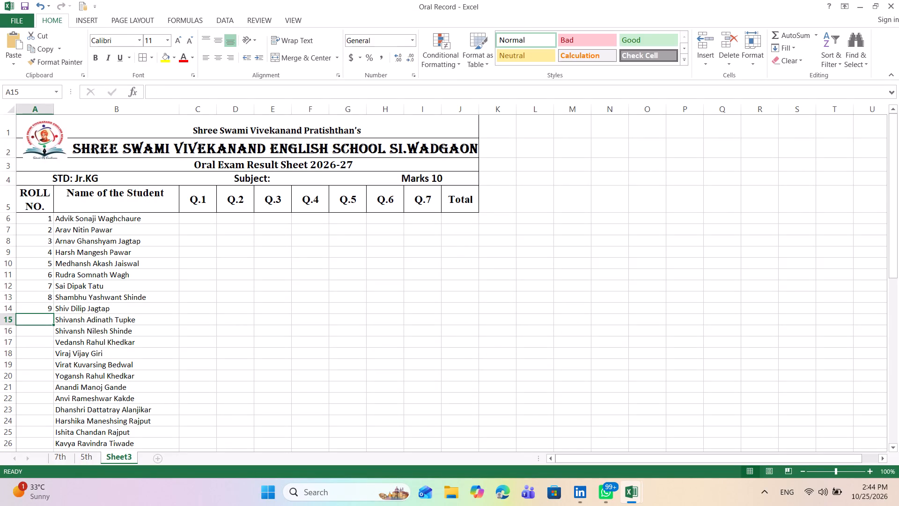
Continue the ROLL NO. column with the numbers 10 through 15 in cells A15 to A20.
type("10")
key("Down")
type("11")
key("Down")
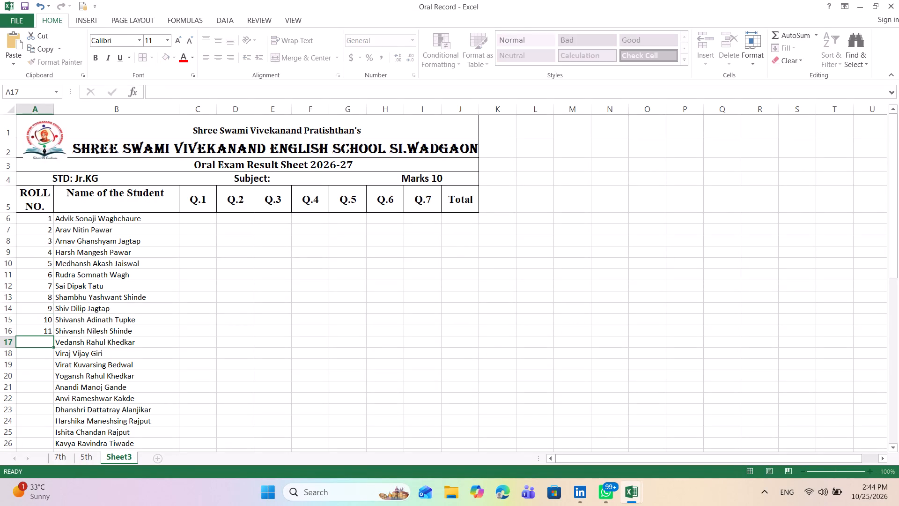
type("12")
key("Down")
type("13")
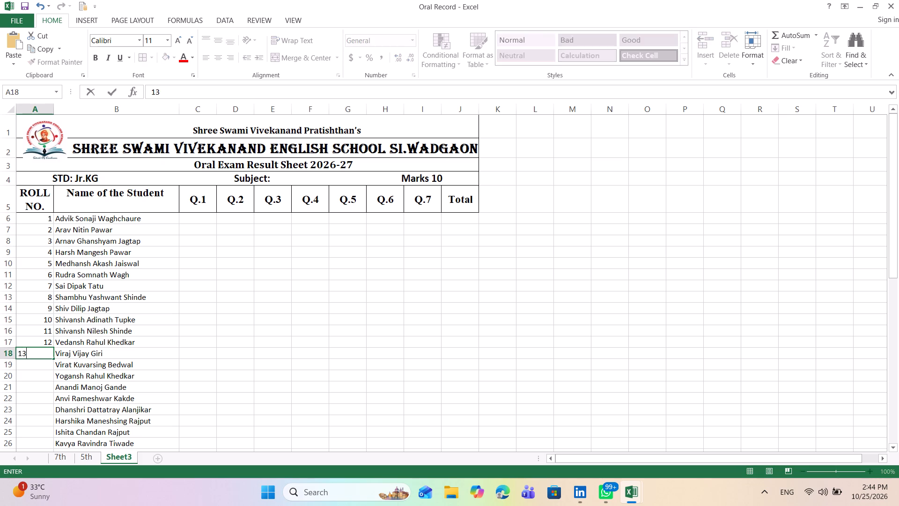
key("Down")
type("14")
key("Down")
type("15")
key("Down")
Enter the roll numbers 16 through 21 in cells A21 to A26.
type("16")
key("Down")
type("17")
key("Down")
type("18")
key("Down")
type("19")
key("Down")
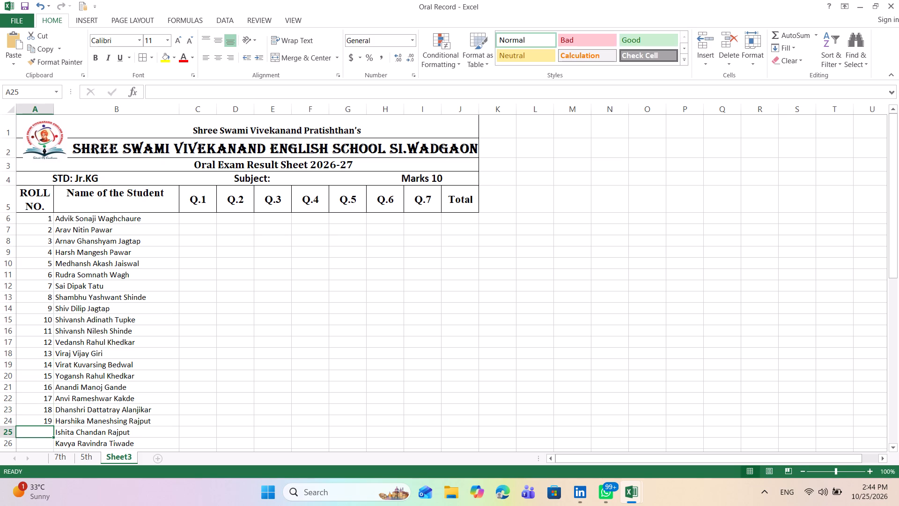
type("20")
key("Down")
type("21")
key("Down")
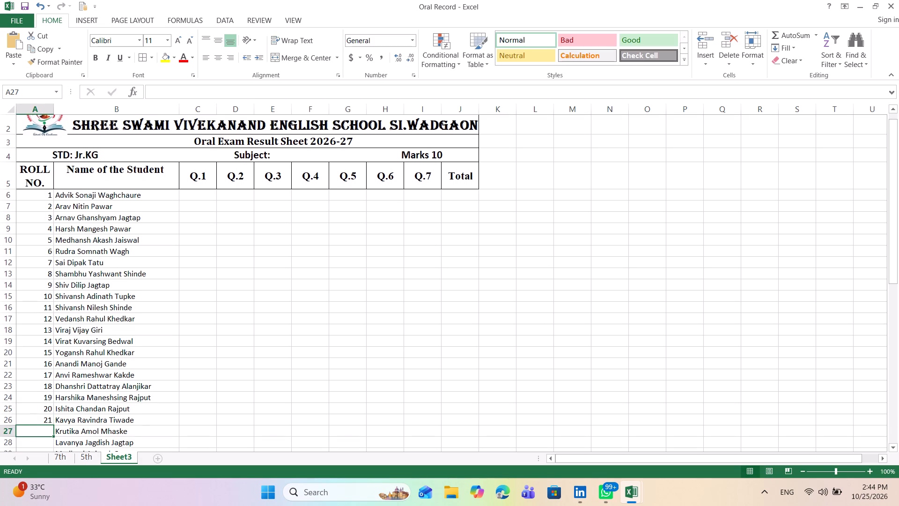
Complete the ROLL NO. column with the numbers 22 through 28 in cells A27 to A33.
type("22")
key("Down")
type("23")
key("Down")
type("24")
key("Down")
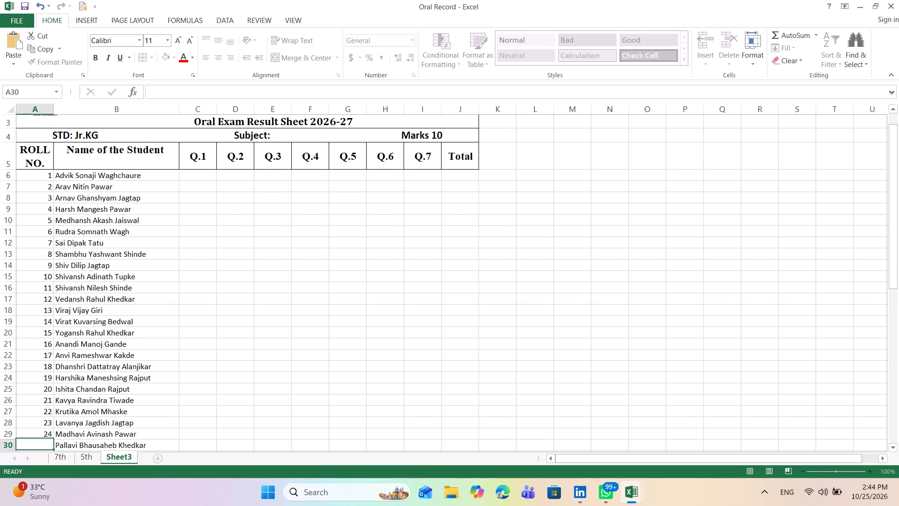
type("25")
key("Down")
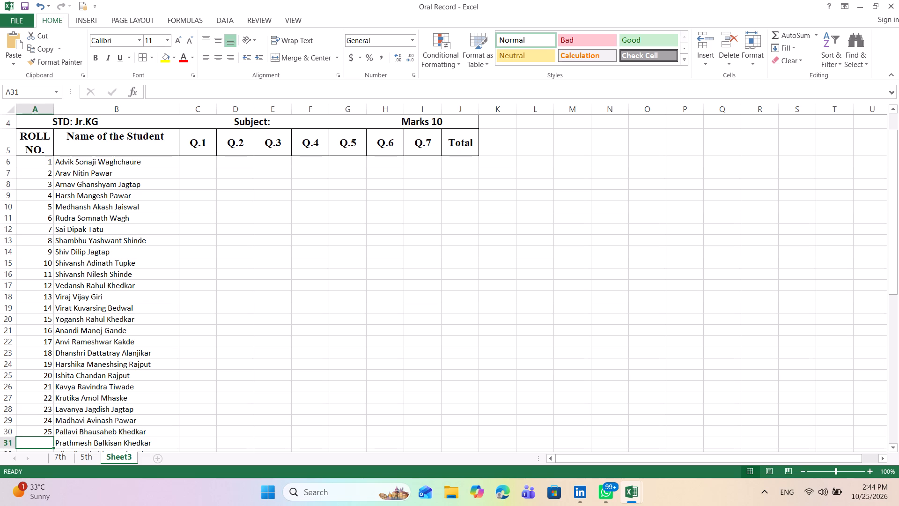
type("26")
key("Down")
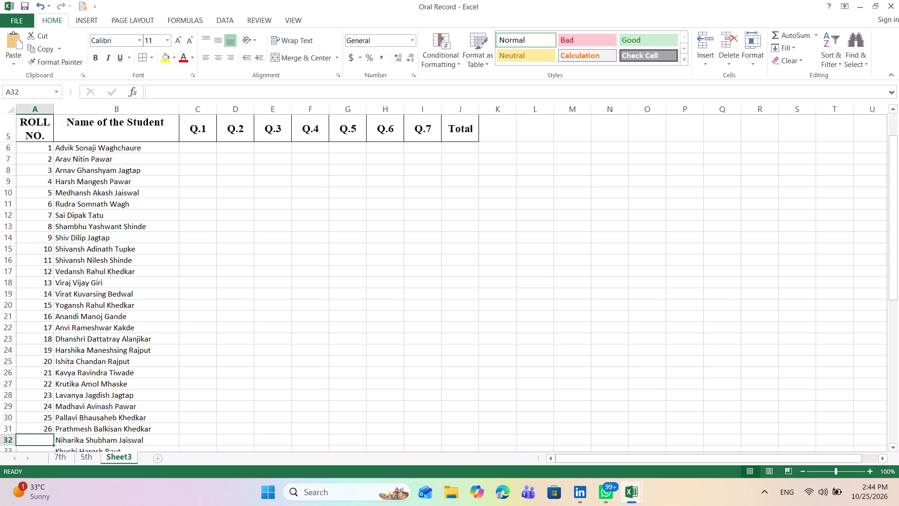
scroll(41, 239, "down", 2)
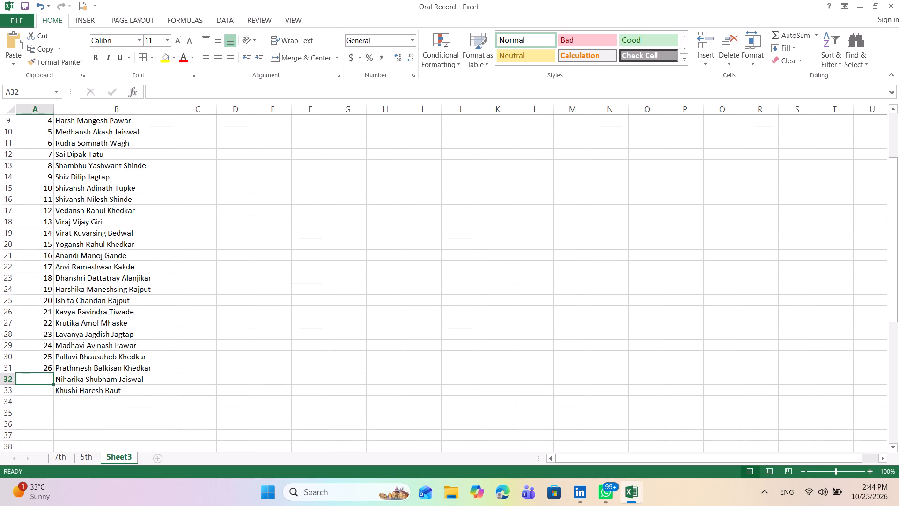
type("27")
key("Down")
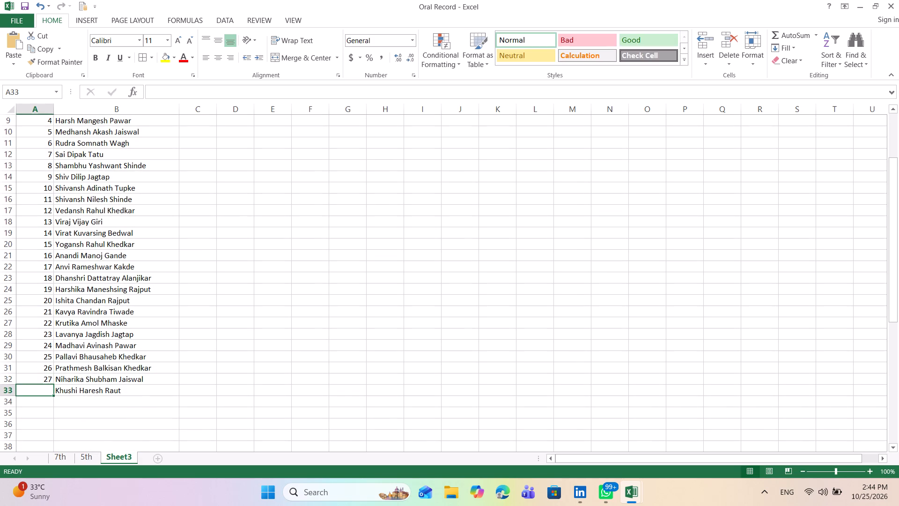
type("28")
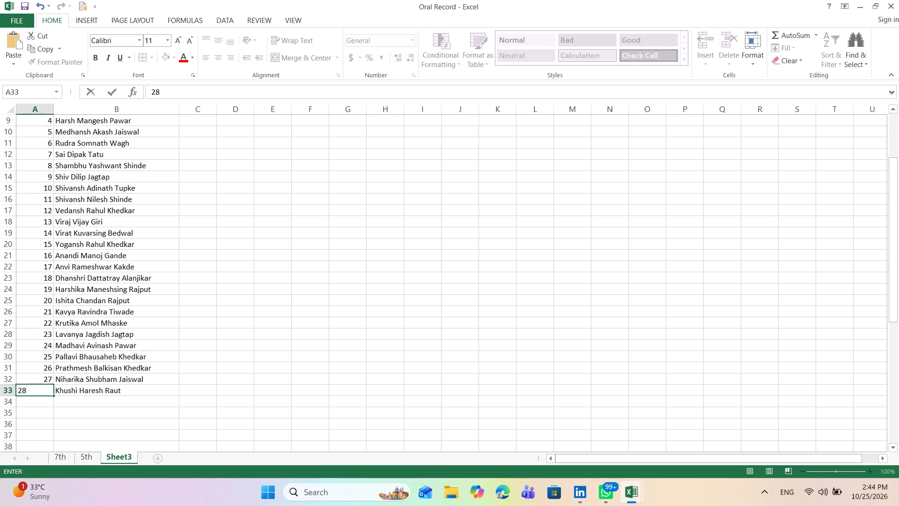
key("Down")
Centre the roll numbers in cells A6 to A33 horizontally.
scroll(41, 239, "up", 3)
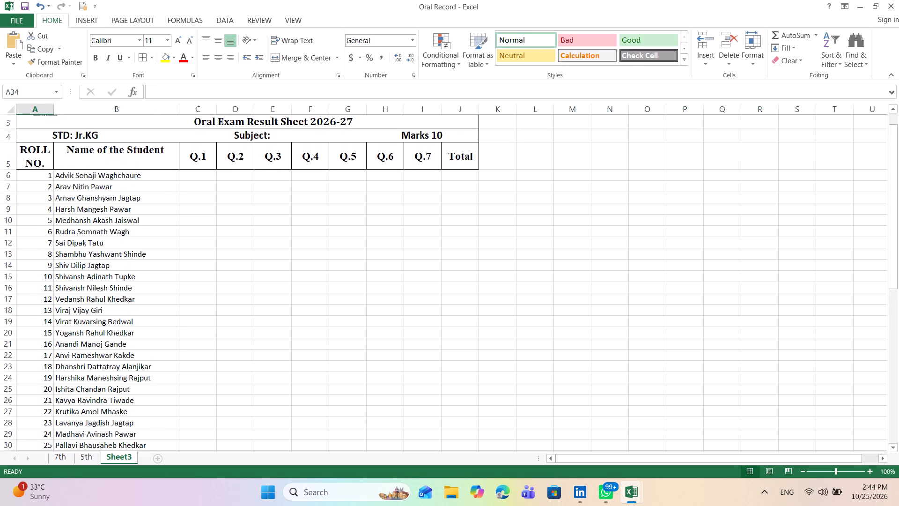
left_click_drag(44, 176, 46, 382)
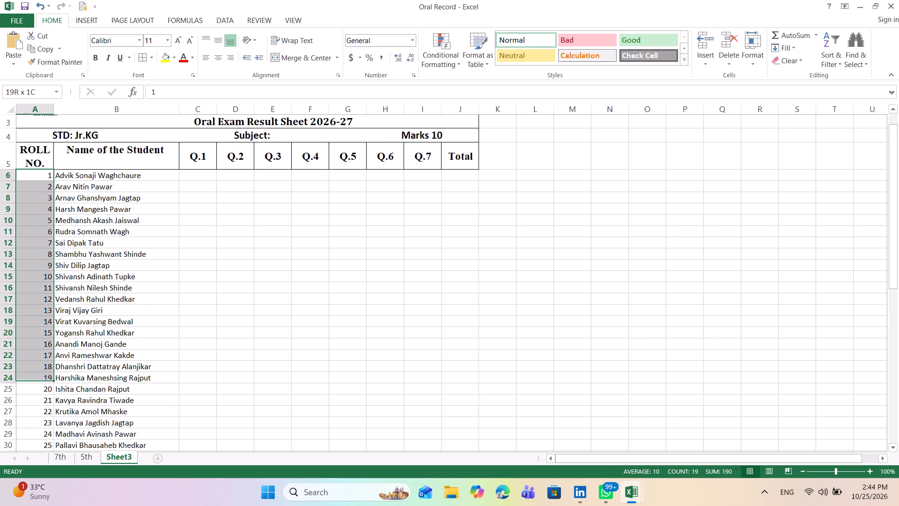
left_click_drag(46, 382, 53, 429)
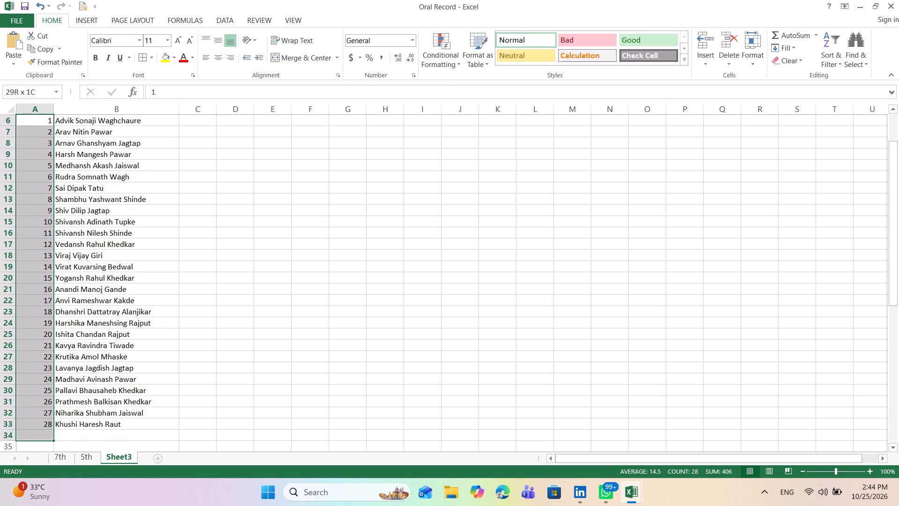
left_click_drag(53, 429, 52, 424)
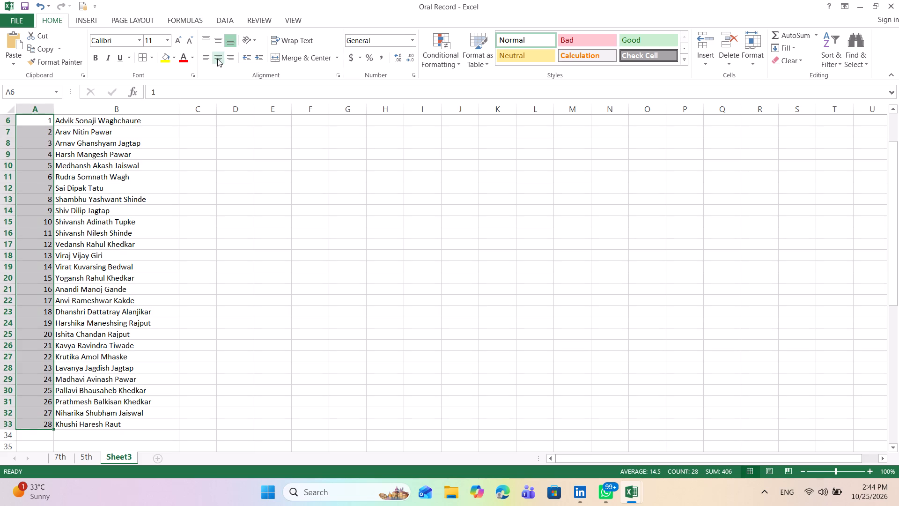
left_click(217, 59)
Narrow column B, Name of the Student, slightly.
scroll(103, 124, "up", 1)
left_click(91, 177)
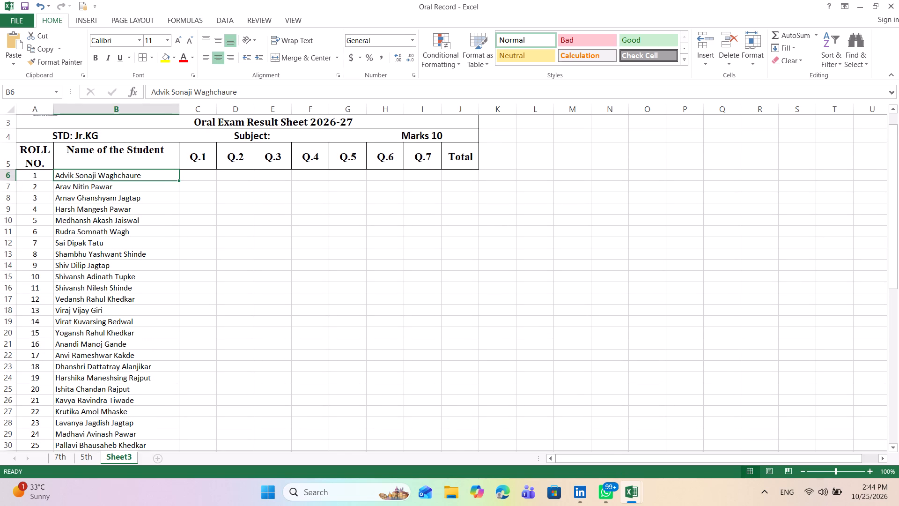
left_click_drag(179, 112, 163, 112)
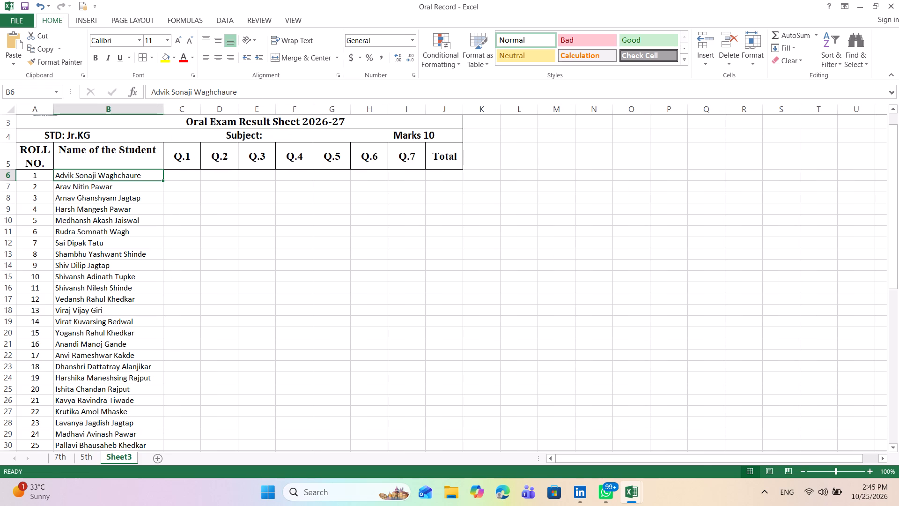
Set the font size of the roll numbers and student names in A6:B33 to 14, without bold.
left_click_drag(35, 175, 149, 449)
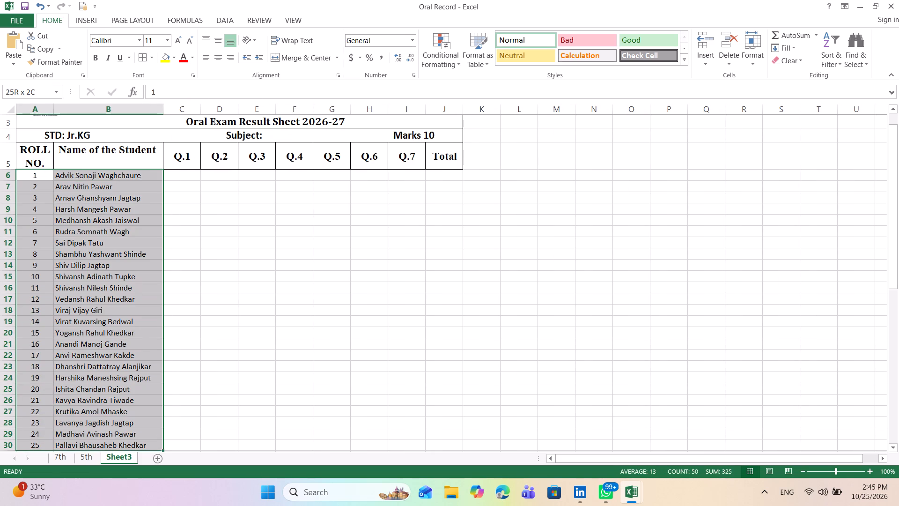
left_click_drag(149, 449, 146, 425)
left_click(94, 56)
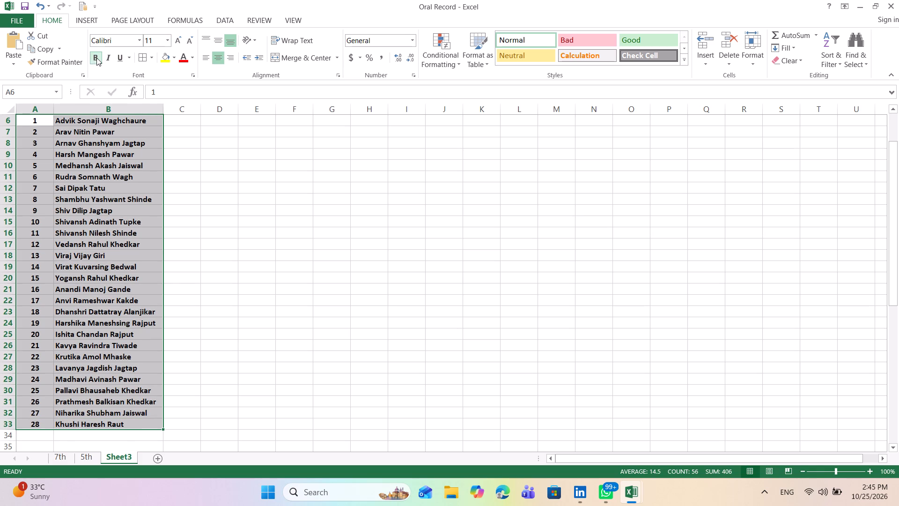
left_click(97, 58)
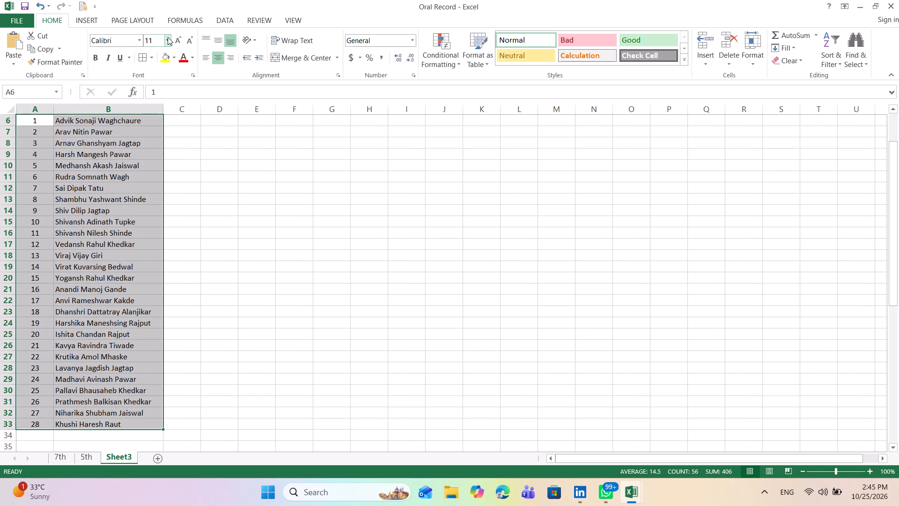
left_click(168, 37)
left_click(151, 108)
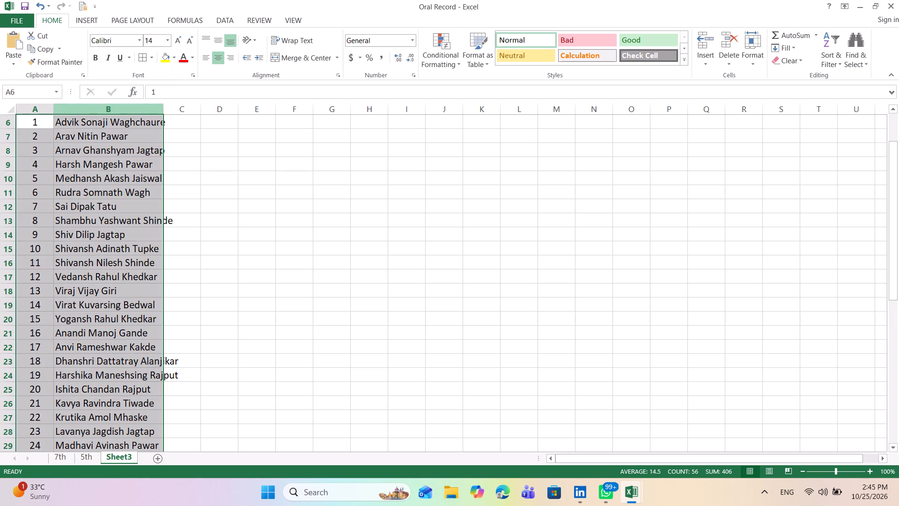
Change the font of the roll numbers and student names in A6:B33 to Baskerville Old Face.
left_click(170, 39)
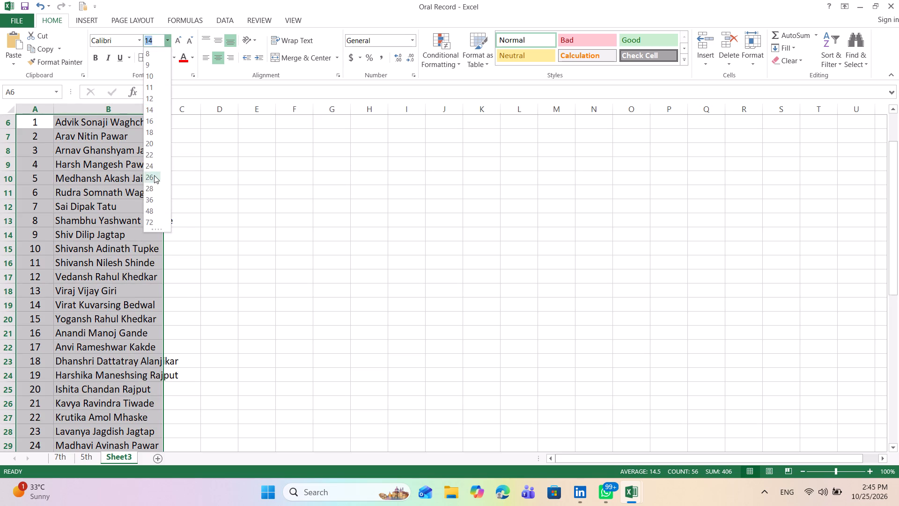
left_click(138, 39)
scroll(136, 335, "down", 2)
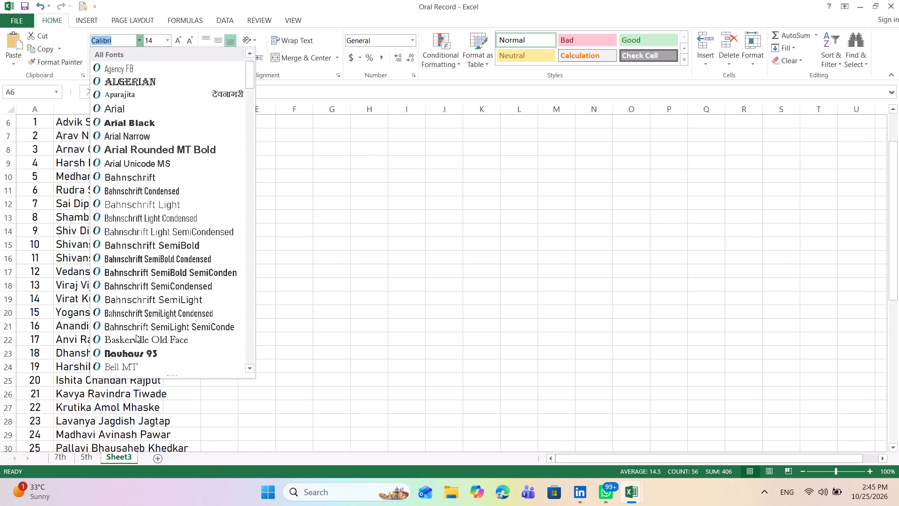
scroll(136, 335, "down", 1)
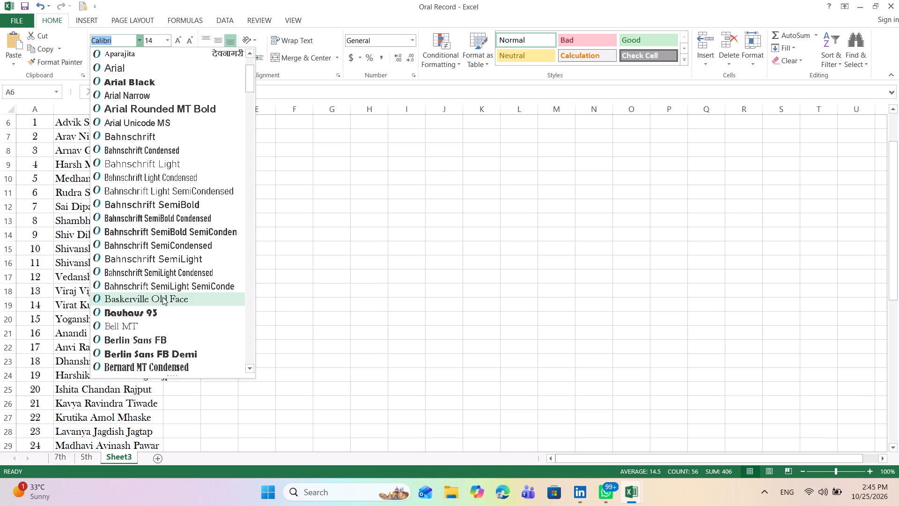
left_click(162, 297)
left_click(251, 270)
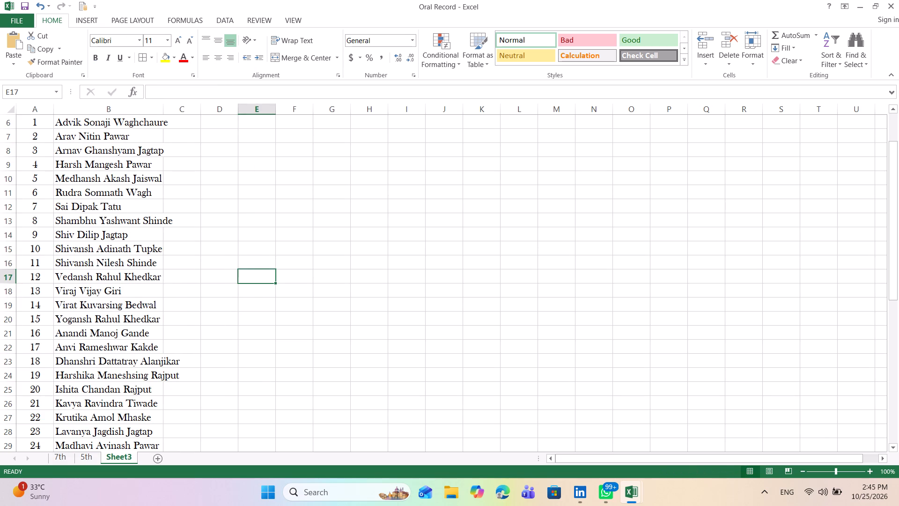
Widen column B so the longest student names fit within it.
scroll(181, 229, "up", 3)
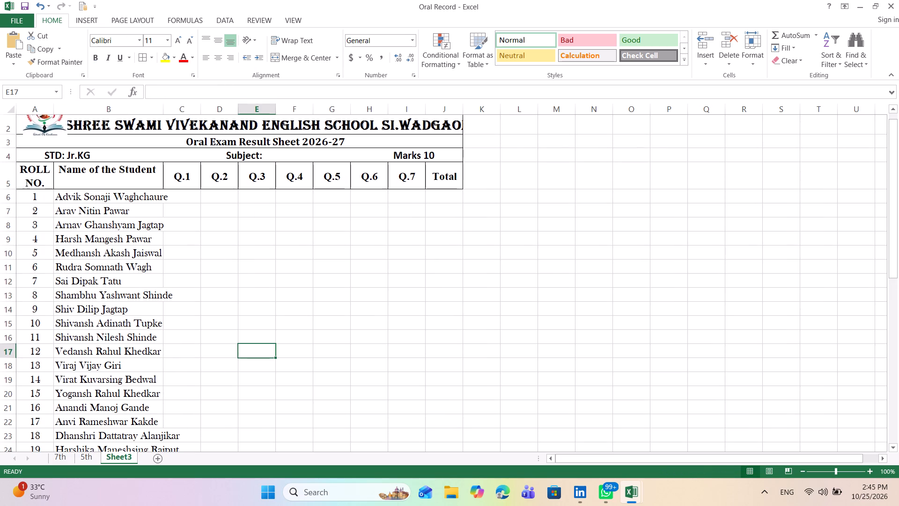
left_click_drag(162, 108, 181, 112)
scroll(181, 112, "down", 3)
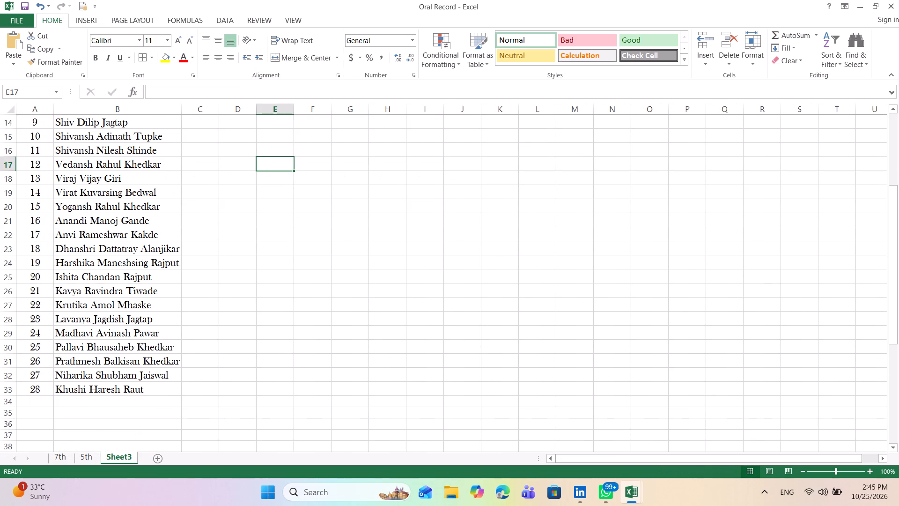
scroll(181, 112, "up", 1)
left_click(180, 306)
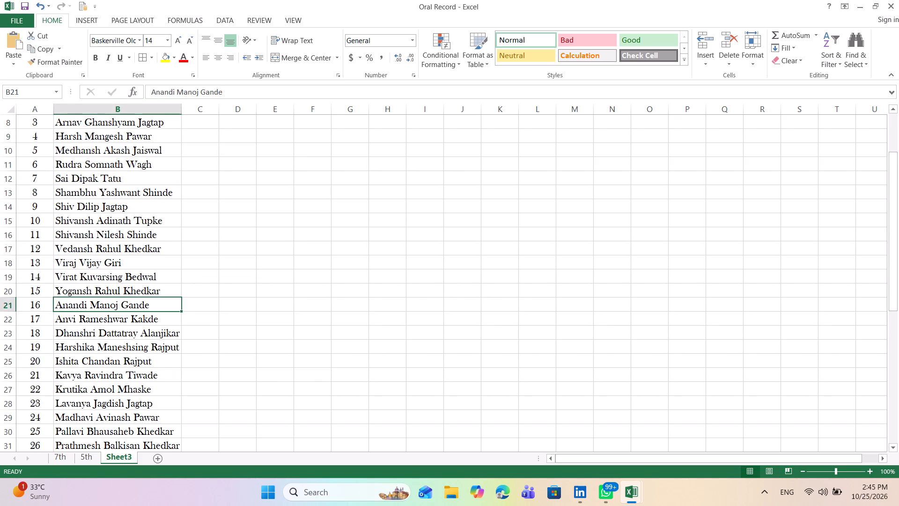
Apply All Borders to the result table A5:J33, from the heading row through the last student's row and the Total column.
scroll(180, 306, "up", 4)
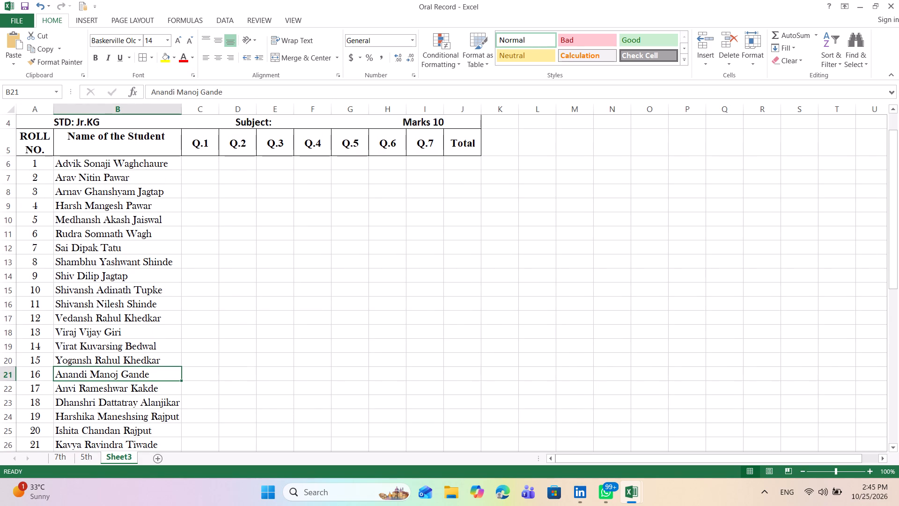
scroll(81, 165, "up", 2)
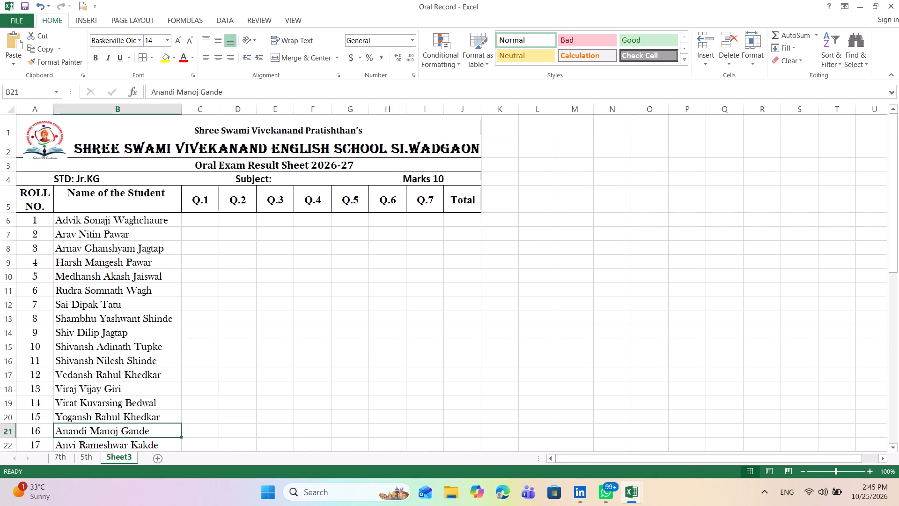
left_click_drag(30, 198, 427, 283)
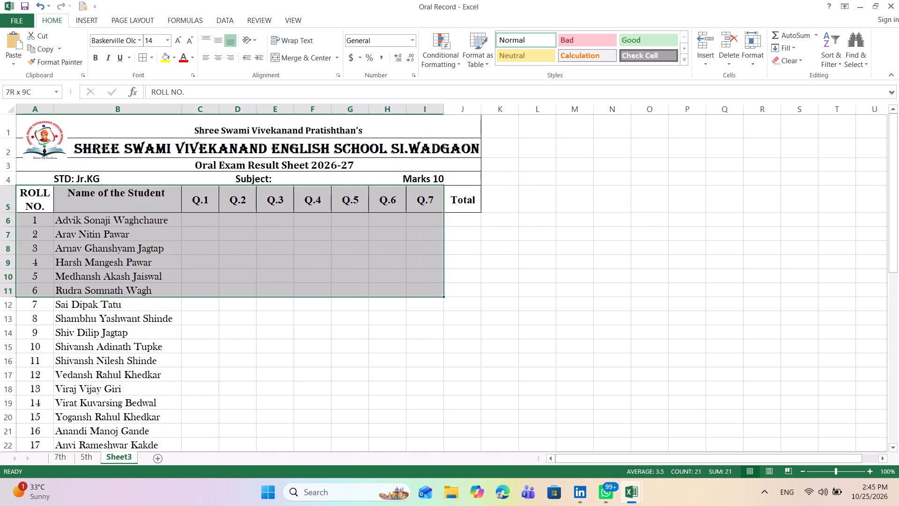
left_click_drag(427, 283, 457, 376)
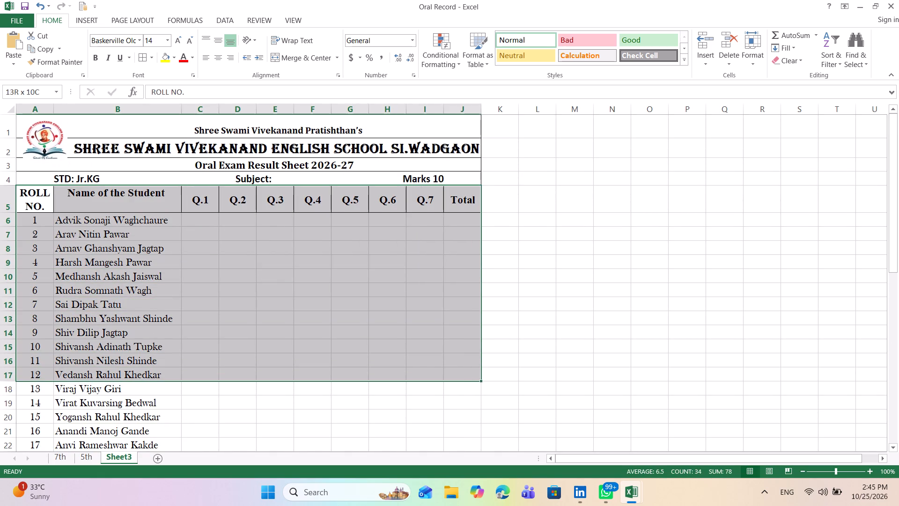
left_click_drag(457, 376, 499, 449)
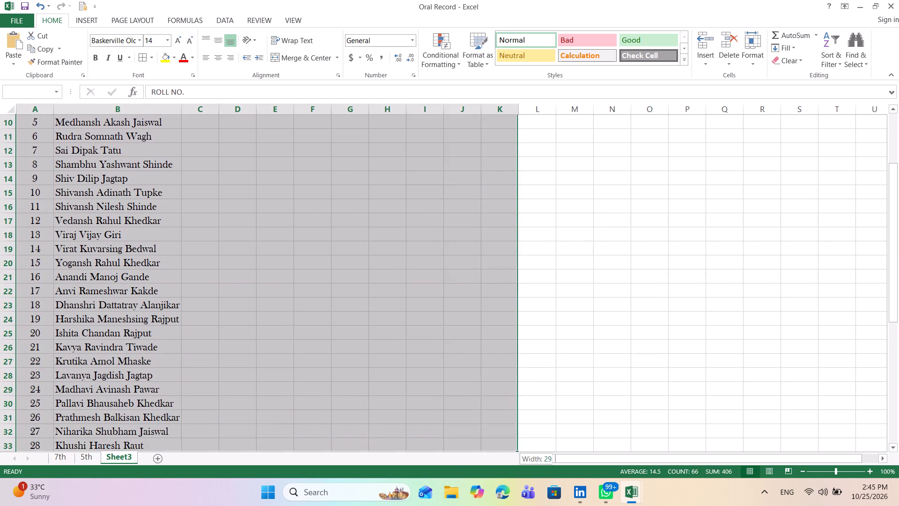
left_click_drag(499, 449, 472, 429)
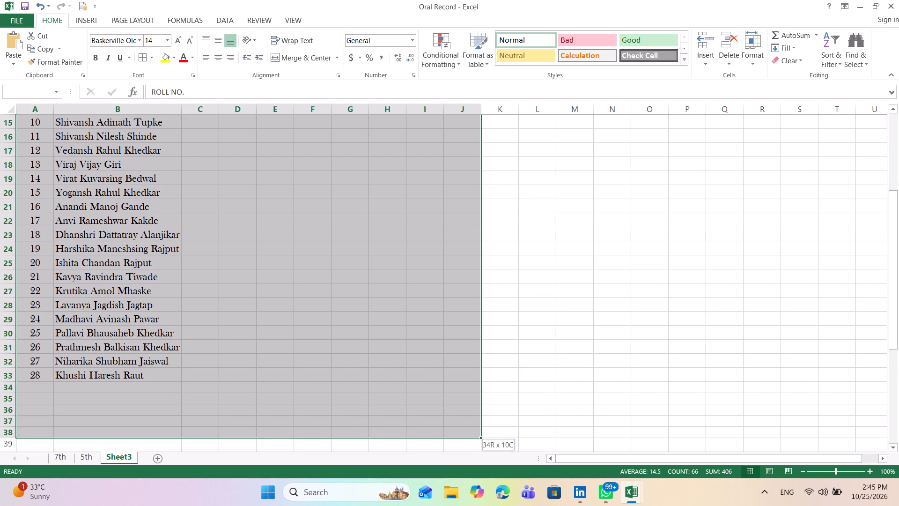
left_click_drag(472, 429, 469, 377)
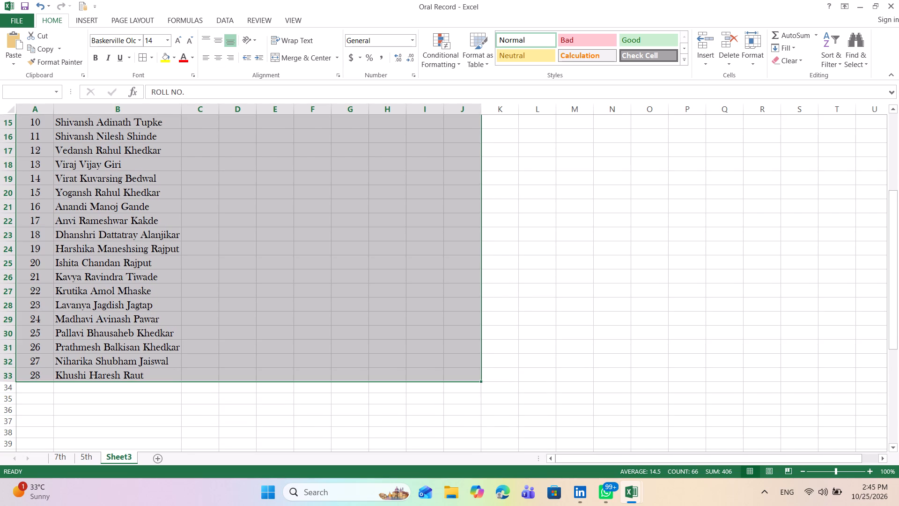
scroll(458, 260, "up", 7)
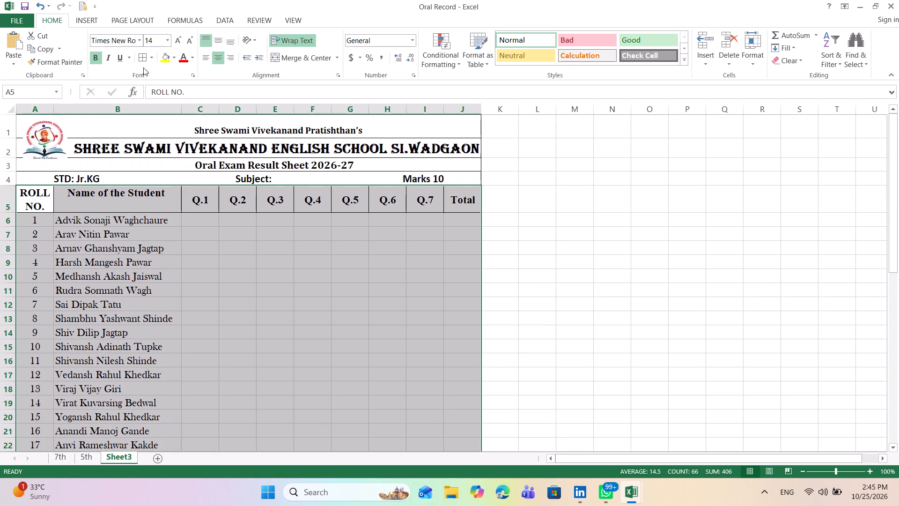
left_click(151, 55)
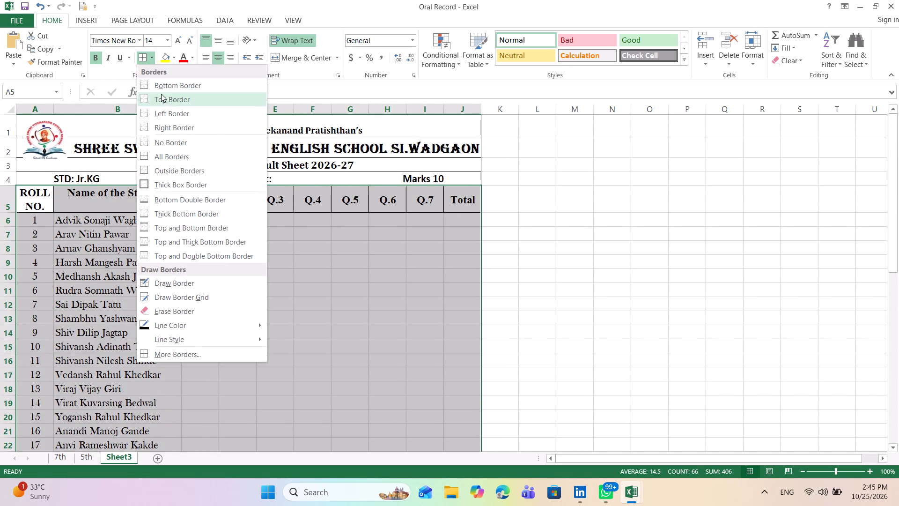
left_click(173, 155)
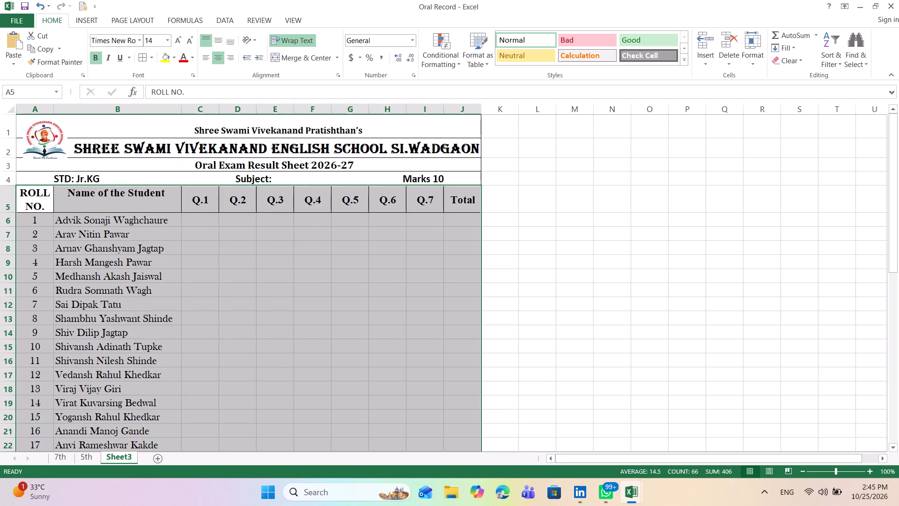
left_click(329, 289)
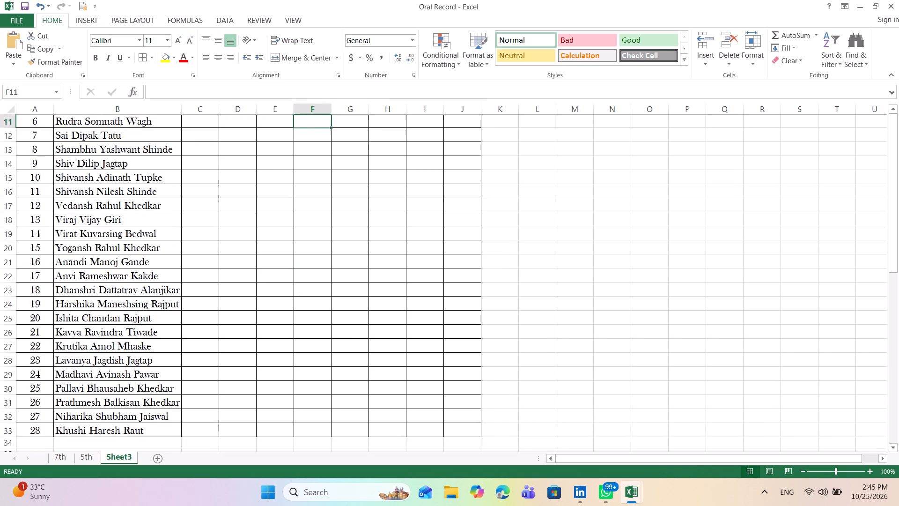
scroll(273, 362, "up", 3)
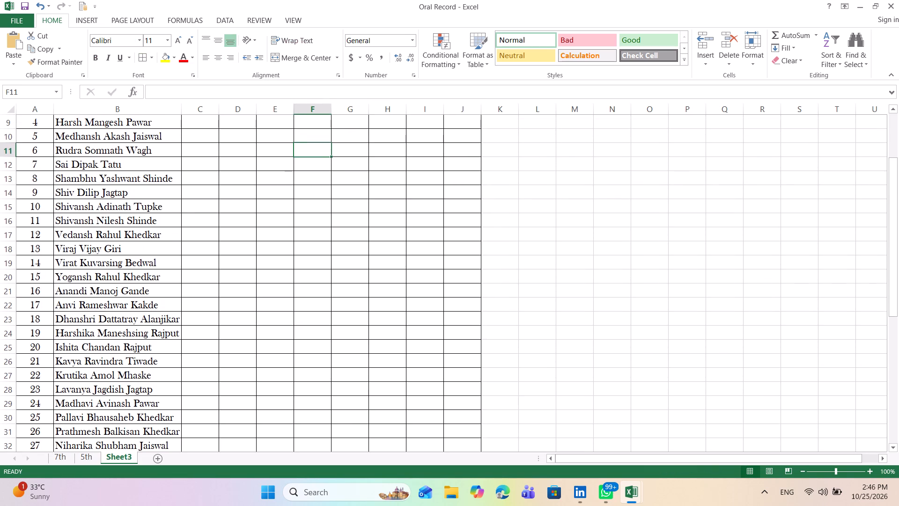
scroll(273, 362, "up", 7)
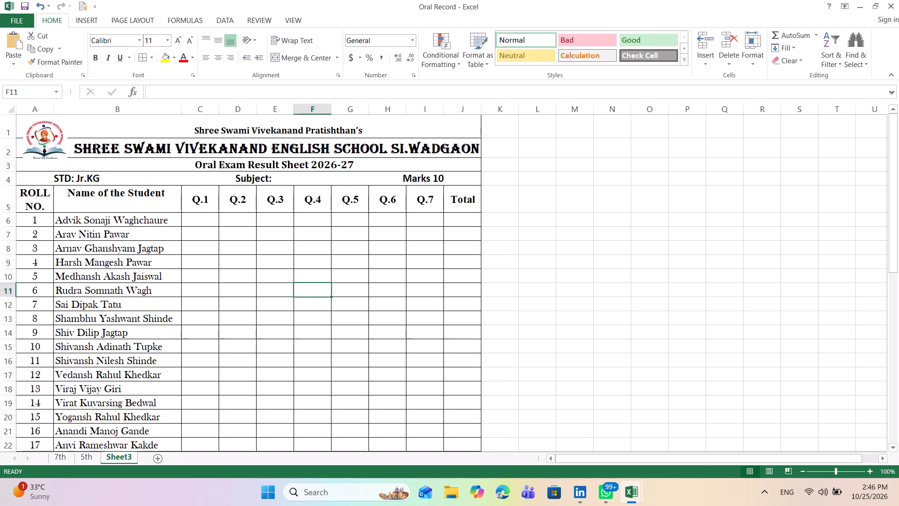
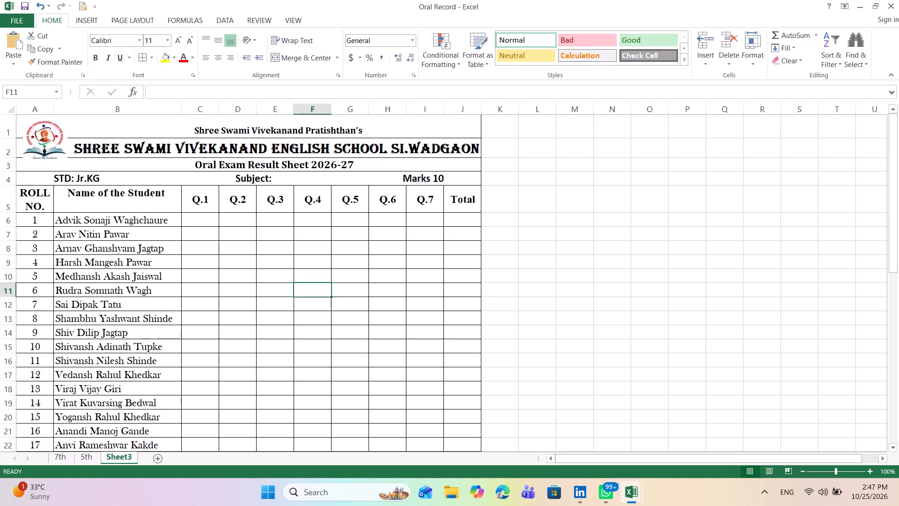
Review the bordered result table from the school heading to the last student's row, checking its names and layout.
scroll(295, 293, "down", 3)
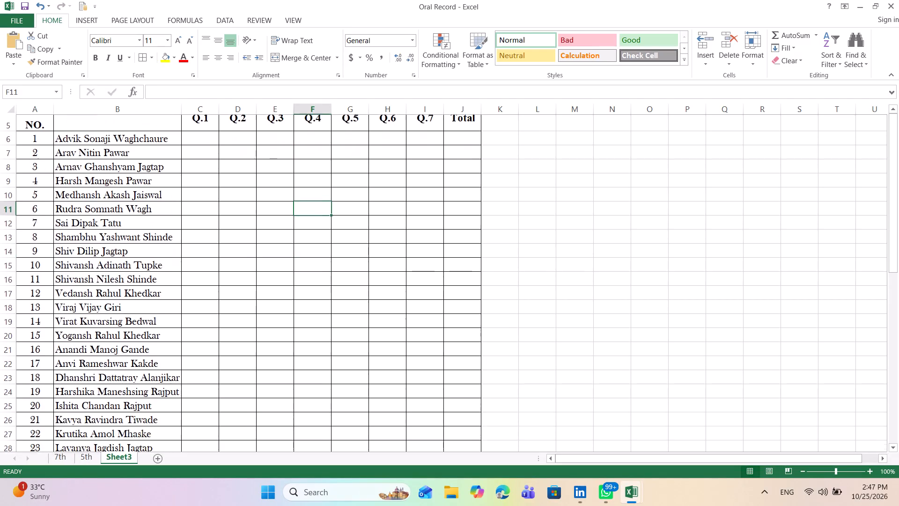
scroll(295, 293, "down", 4)
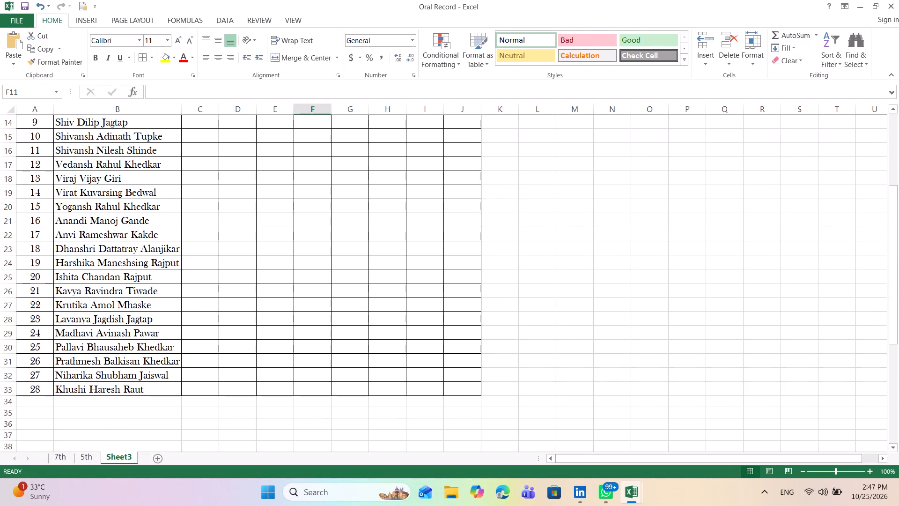
left_click(274, 411)
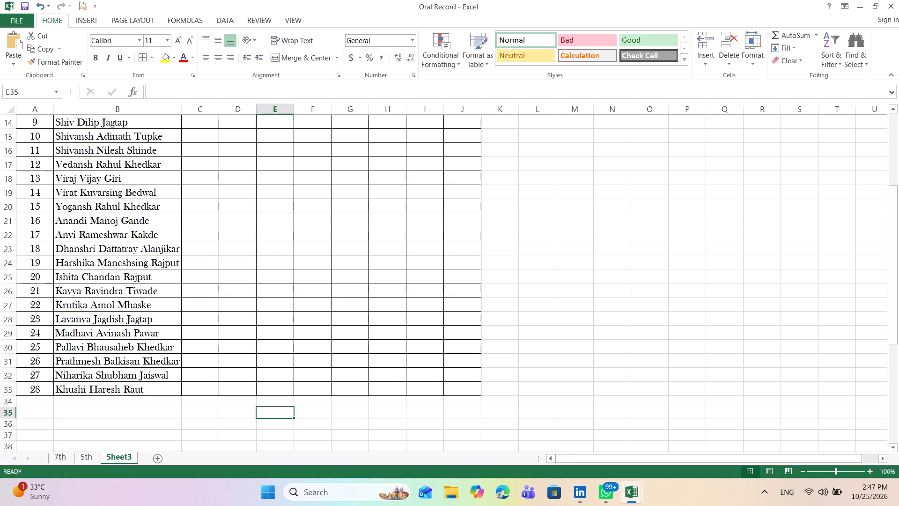
scroll(273, 367, "up", 6)
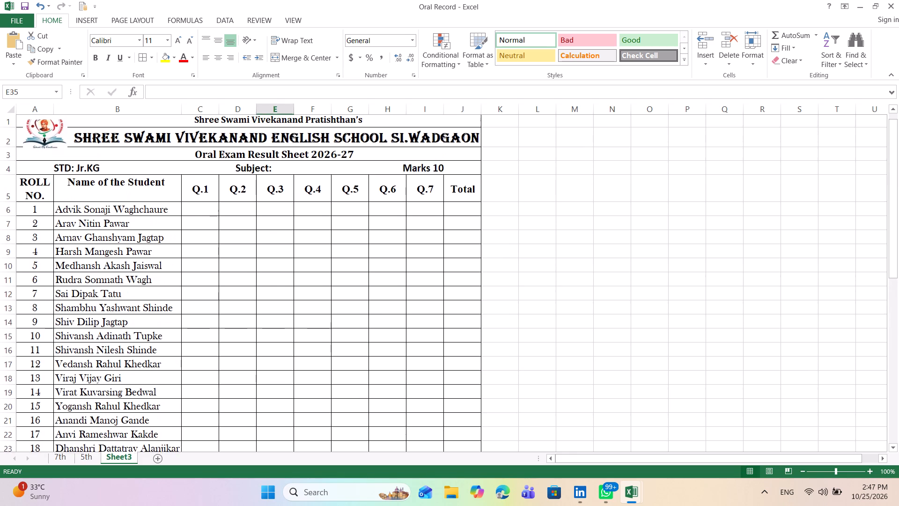
scroll(273, 367, "up", 1)
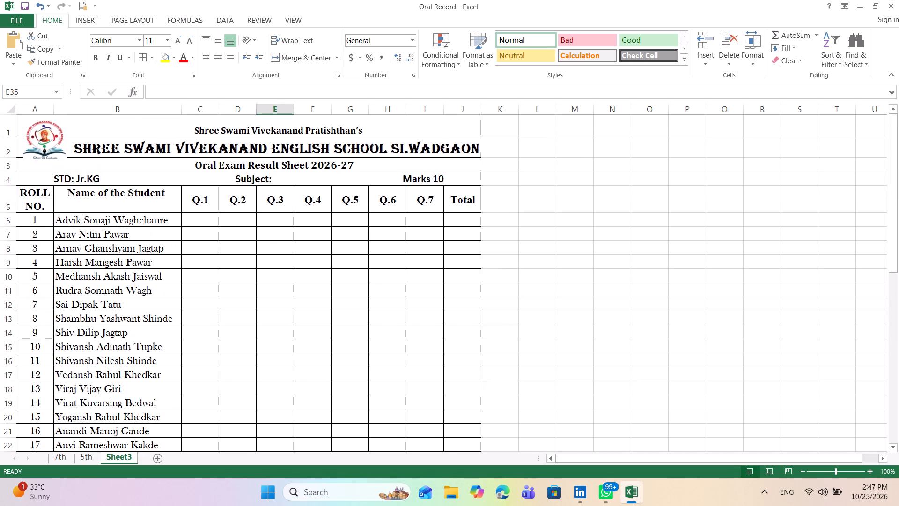
scroll(233, 273, "up", 3)
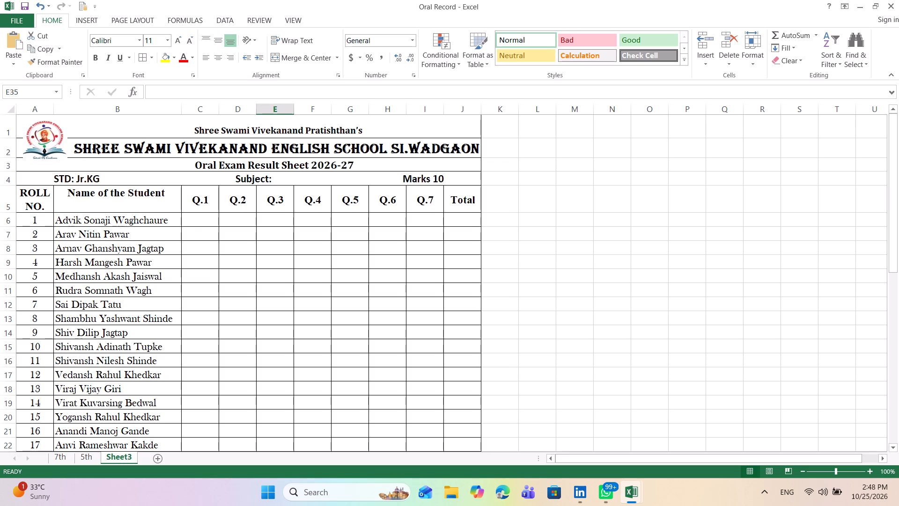
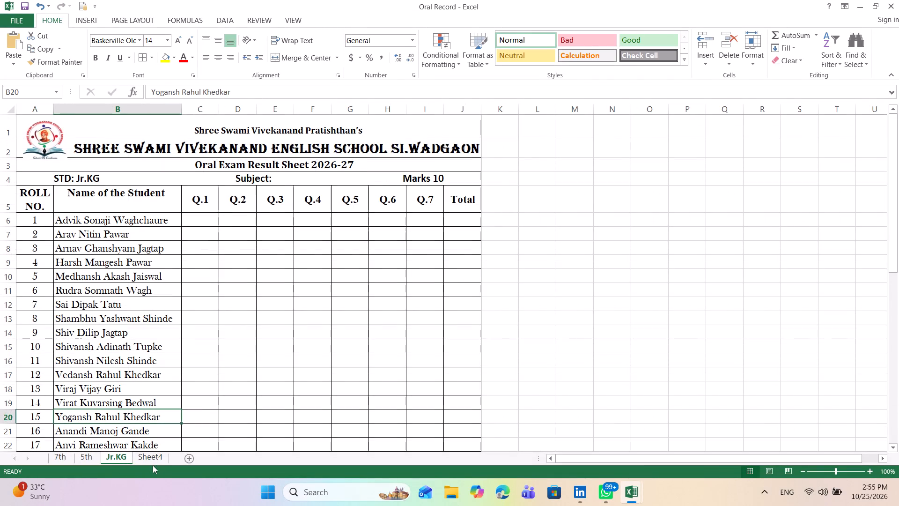
Switch to the blank worksheet Sheet4 in the Oral Record workbook.
left_click(158, 454)
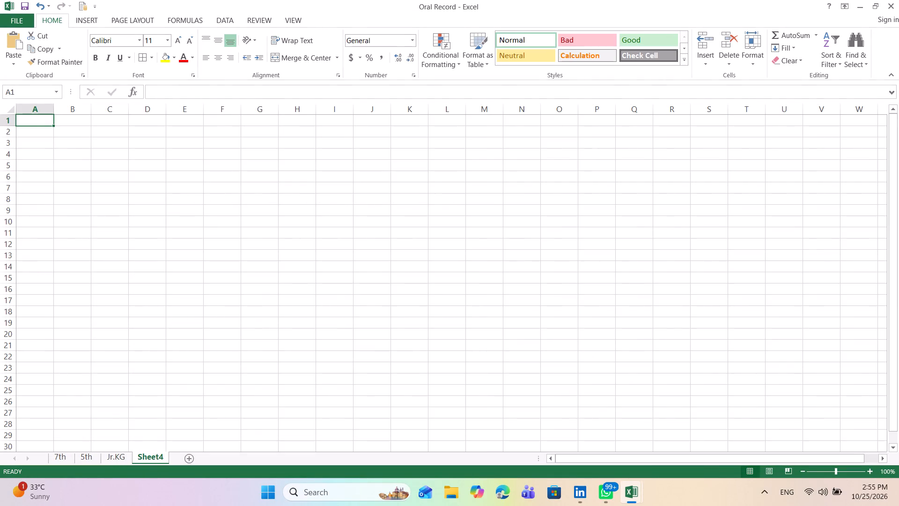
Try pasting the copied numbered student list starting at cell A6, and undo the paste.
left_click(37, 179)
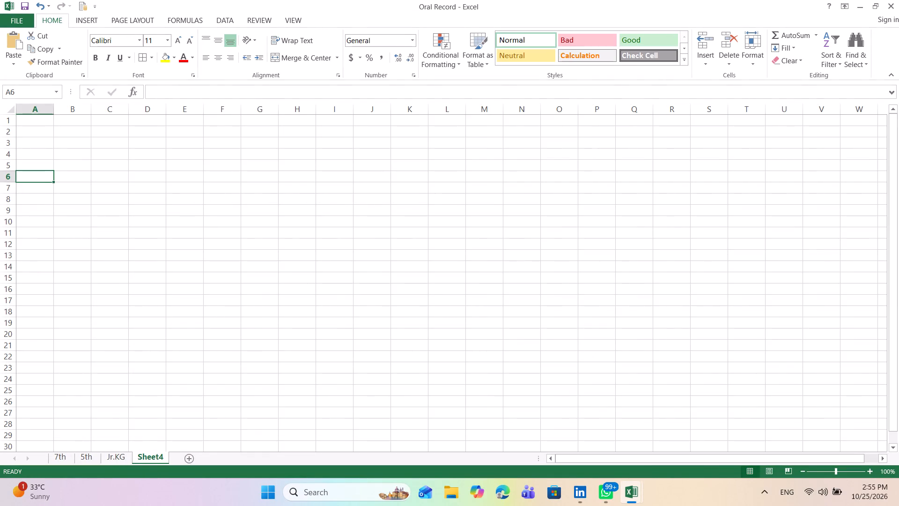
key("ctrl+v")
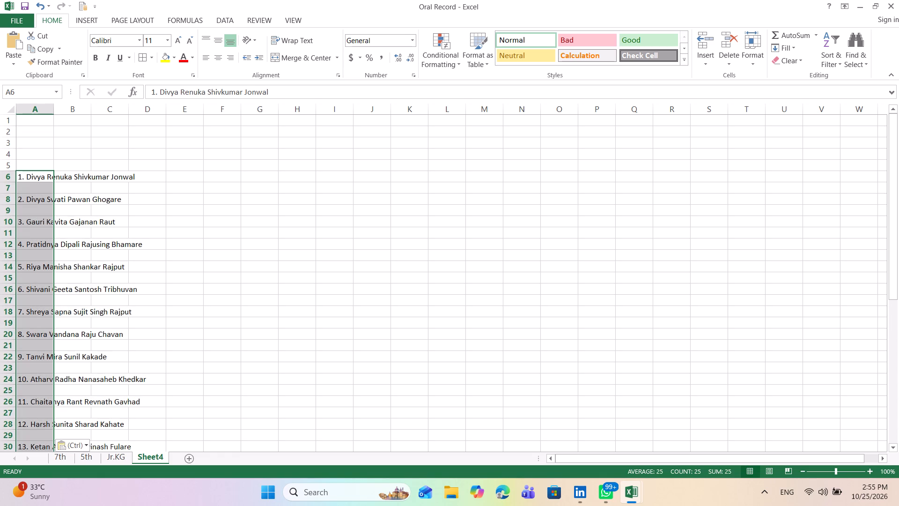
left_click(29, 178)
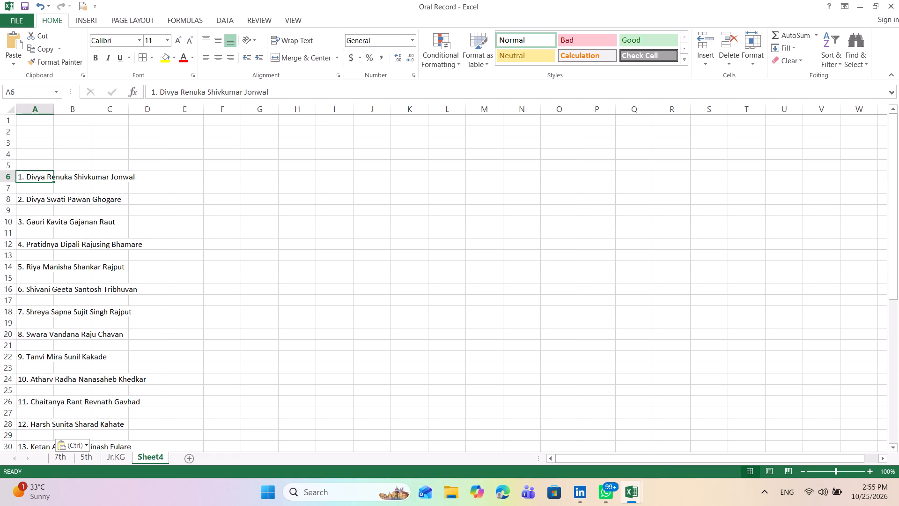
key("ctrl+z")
Paste the copied numbered student list into column B starting at cell B6.
left_click(69, 178)
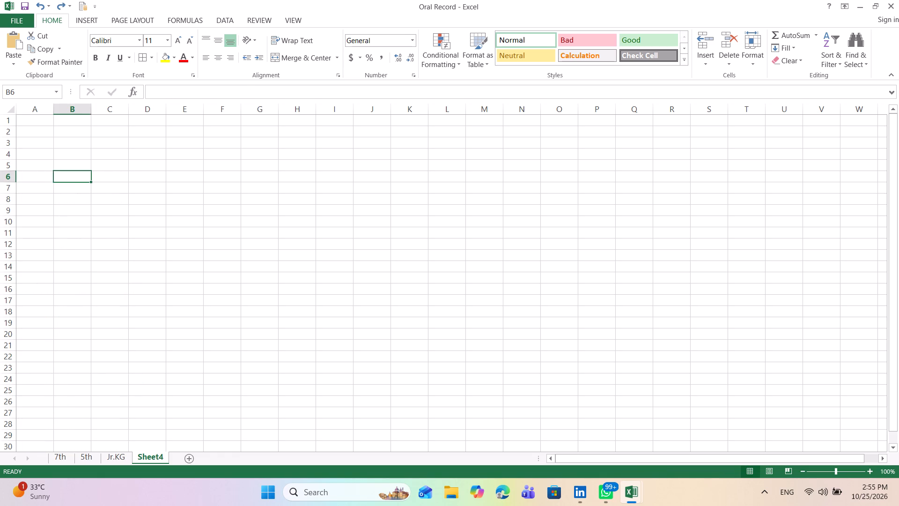
key("ctrl+v")
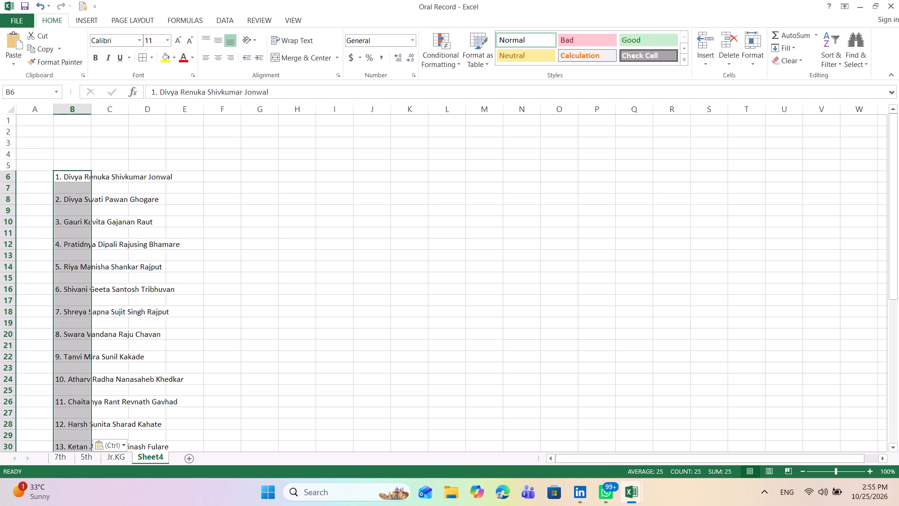
left_click(105, 133)
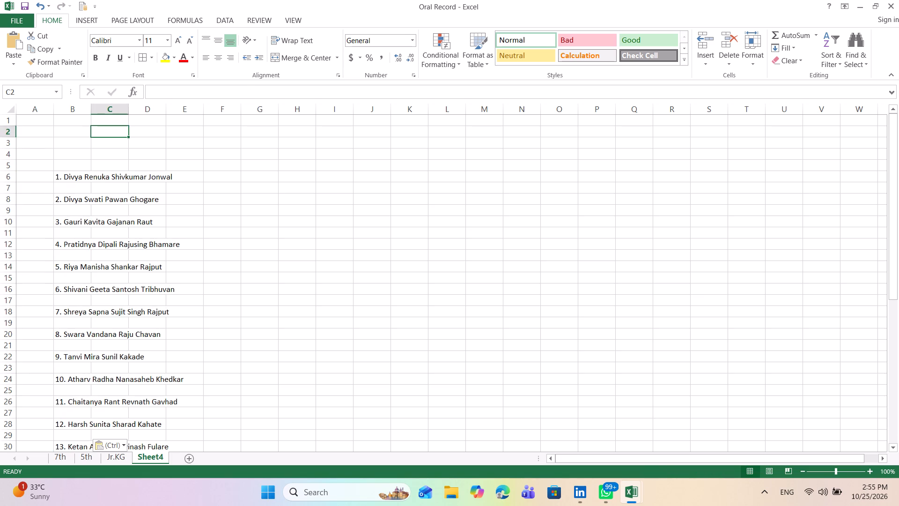
Widen column B to about 21.89 for the pasted student names.
left_click_drag(88, 106, 151, 119)
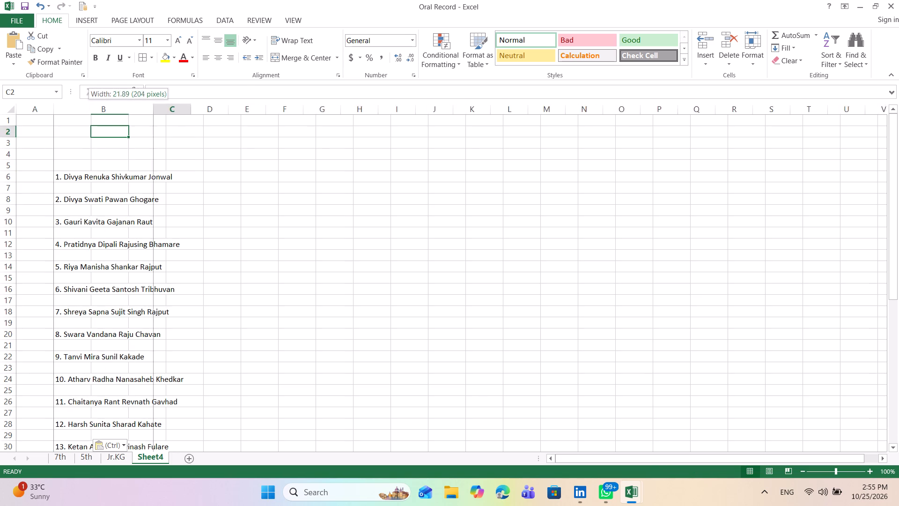
Widen column B on Sheet4 so the pasted student names fit inside it.
left_click_drag(151, 119, 182, 125)
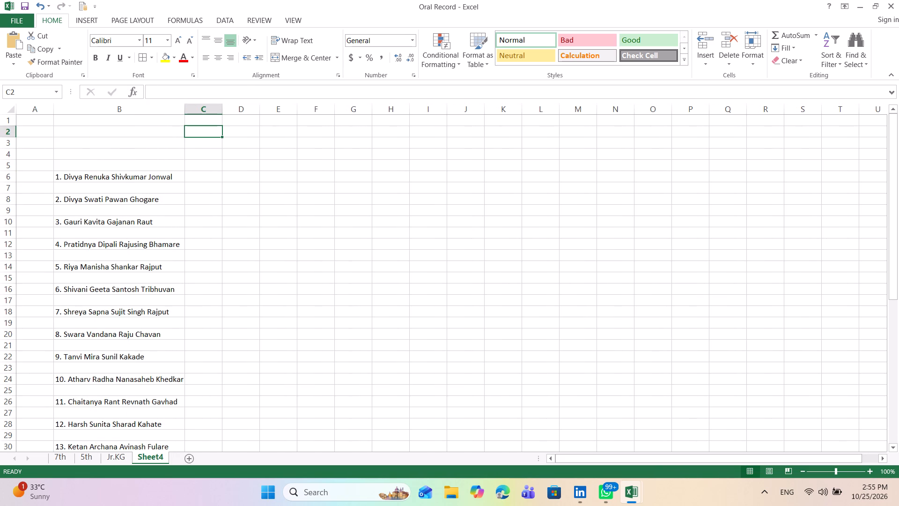
scroll(130, 173, "up", 5)
Copy the school heading and column header block A1:J5 from the Jr.KG sheet and paste it at A1 on Sheet4.
left_click(116, 458)
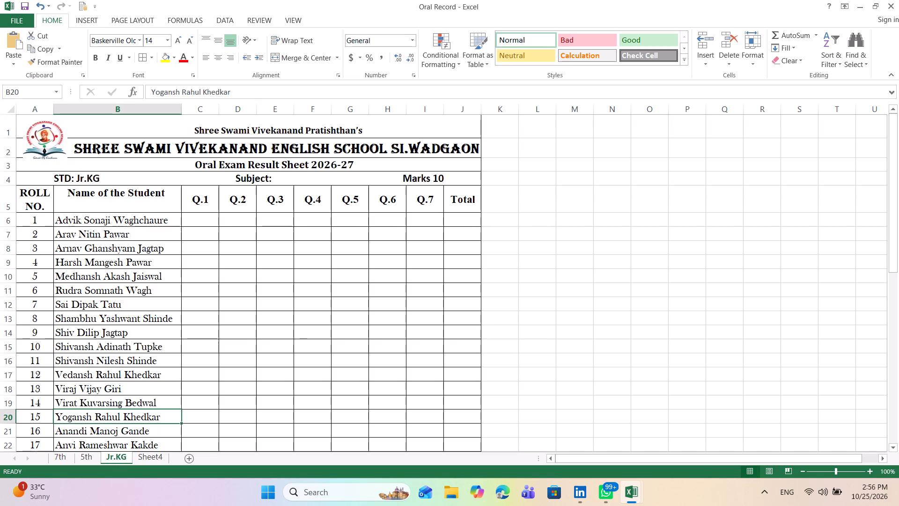
left_click(189, 126)
left_click_drag(189, 126, 193, 149)
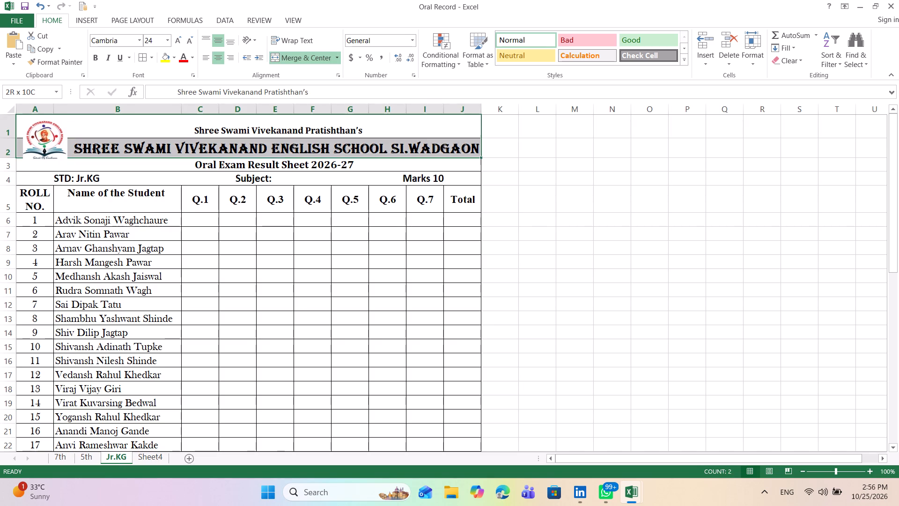
left_click_drag(193, 149, 192, 194)
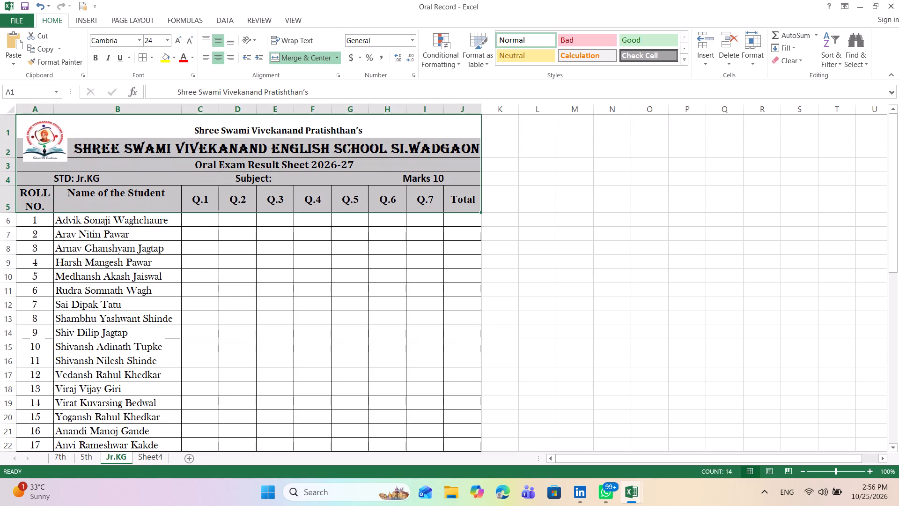
key("ctrl+c")
key("ctrl+c")
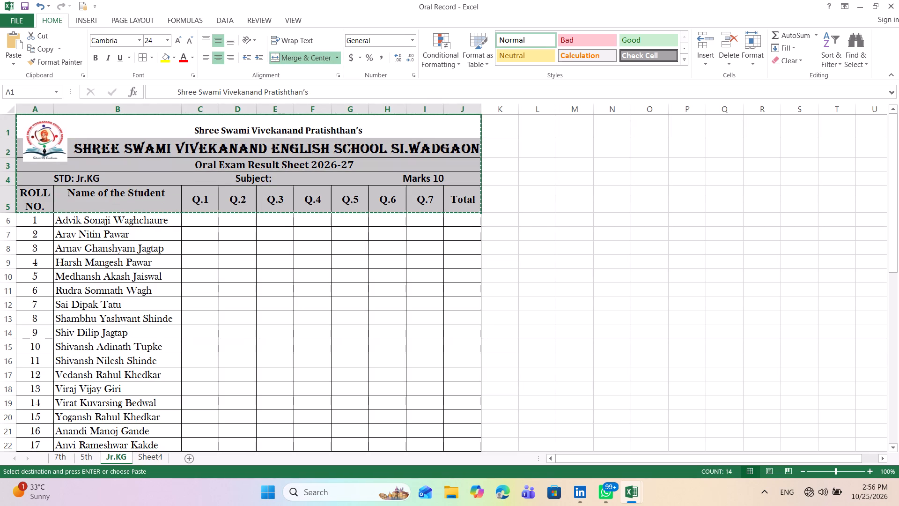
left_click(155, 461)
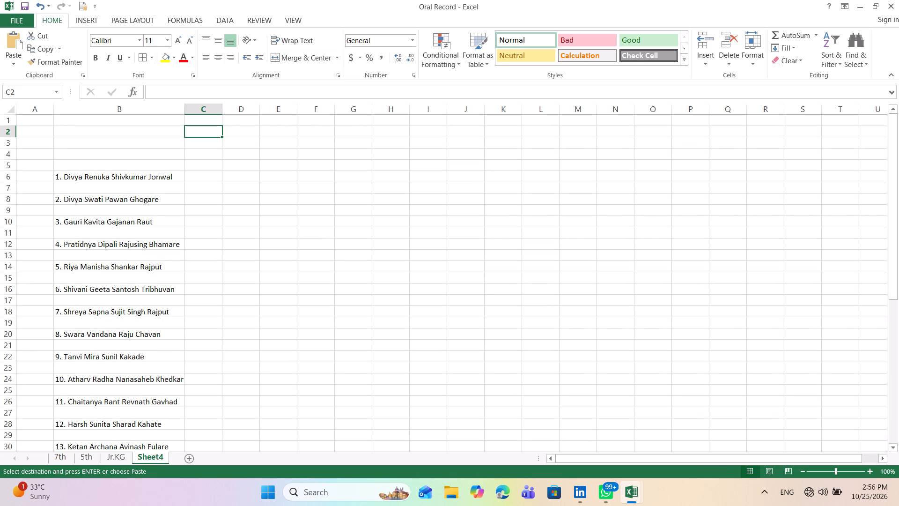
left_click(38, 121)
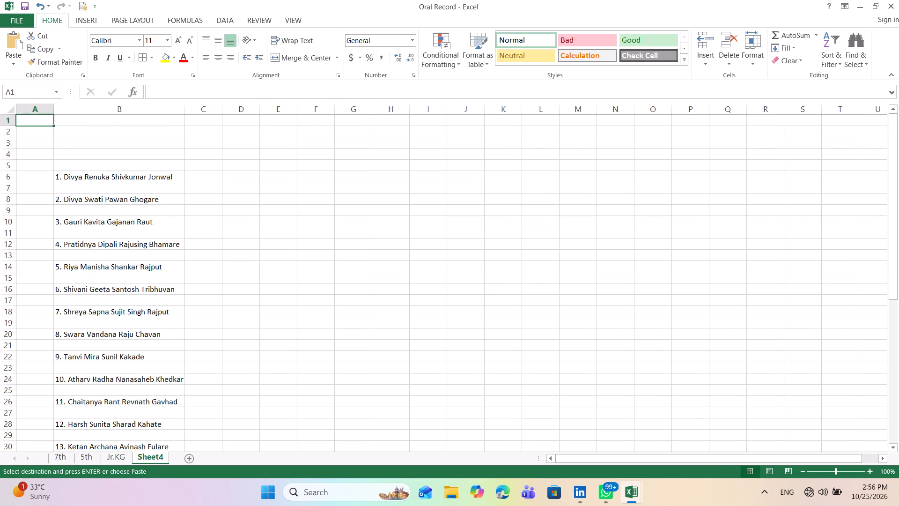
key("ctrl+v")
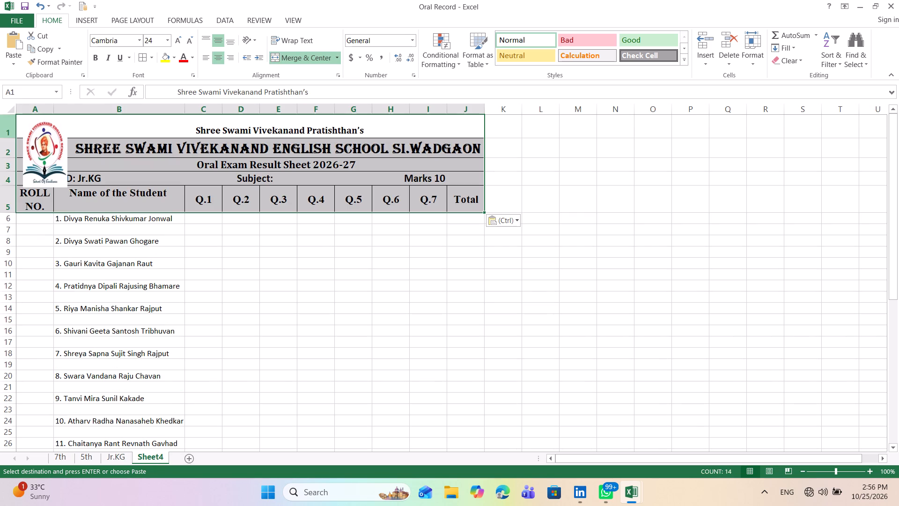
Reduce the school logo's height so it sits within the top three heading rows and clears the STD line.
left_click(53, 157)
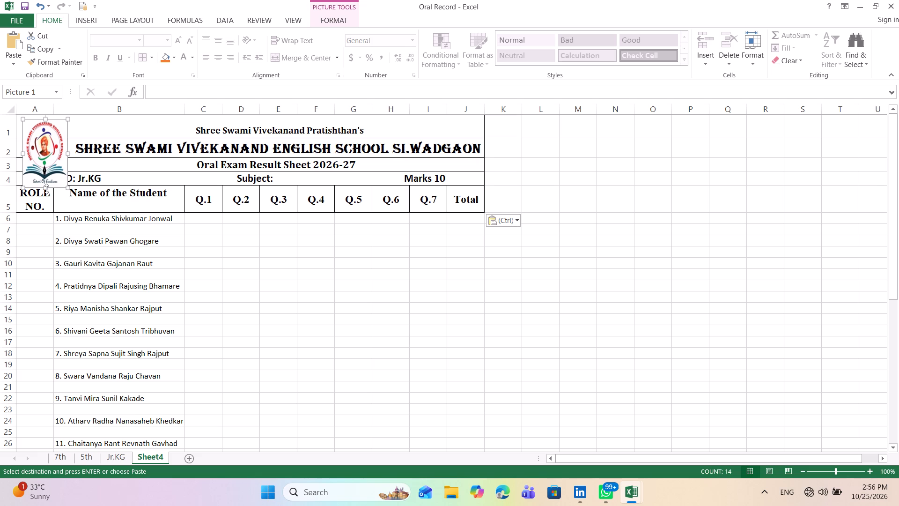
left_click_drag(46, 189, 48, 165)
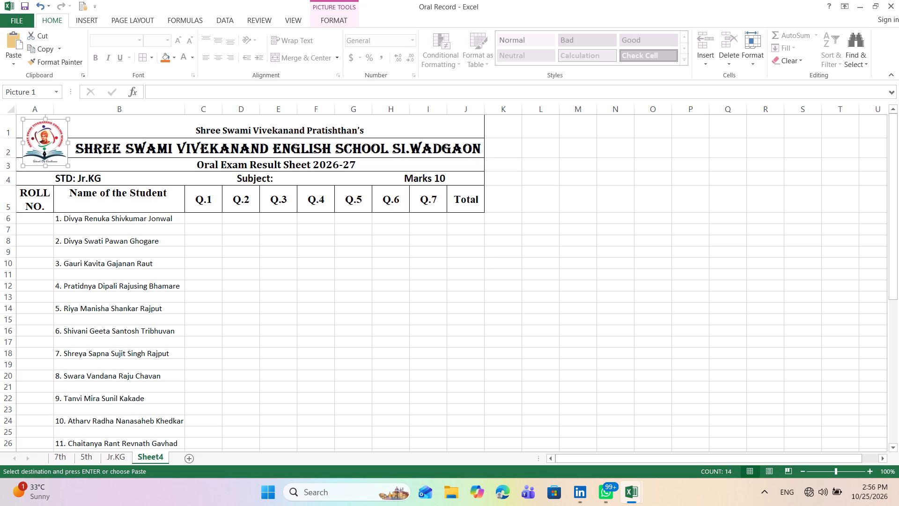
Delete the blank sheet rows separating student entries 1 to 5, so these names occupy consecutive rows 6 to 10.
left_click(42, 232)
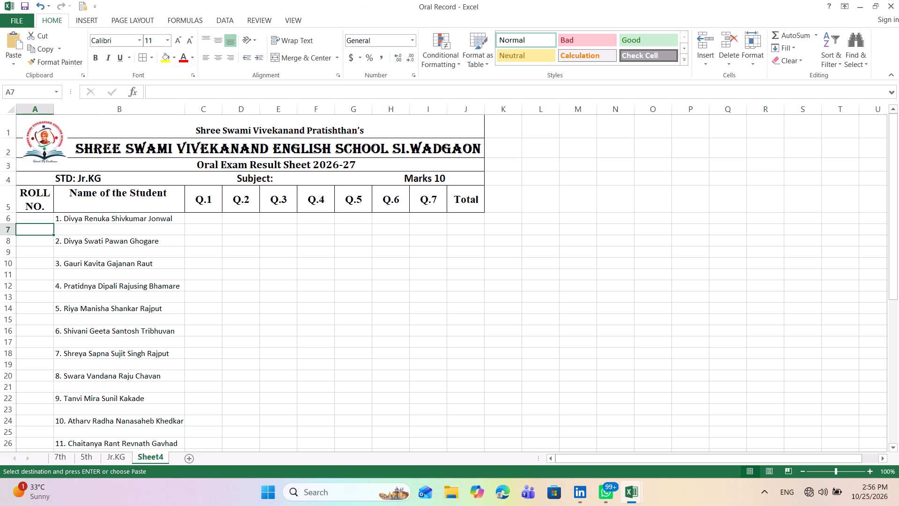
left_click(730, 59)
left_click(744, 89)
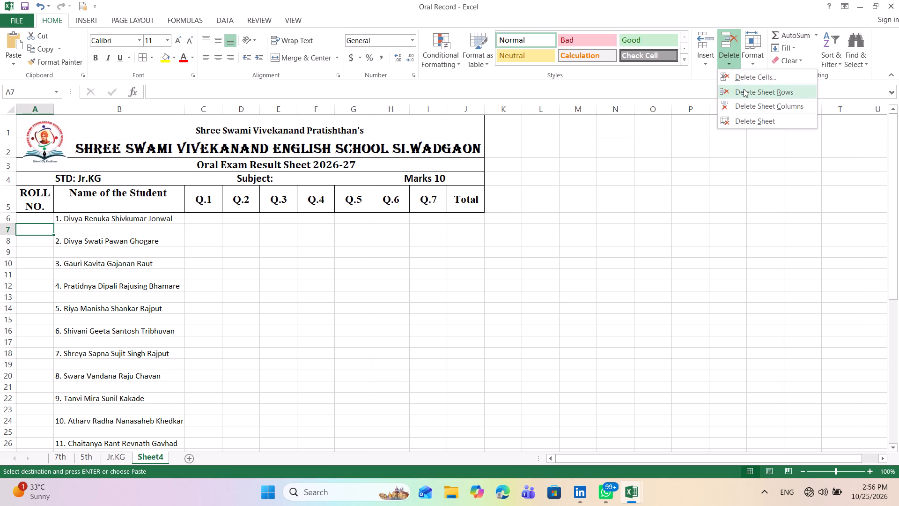
key("Down")
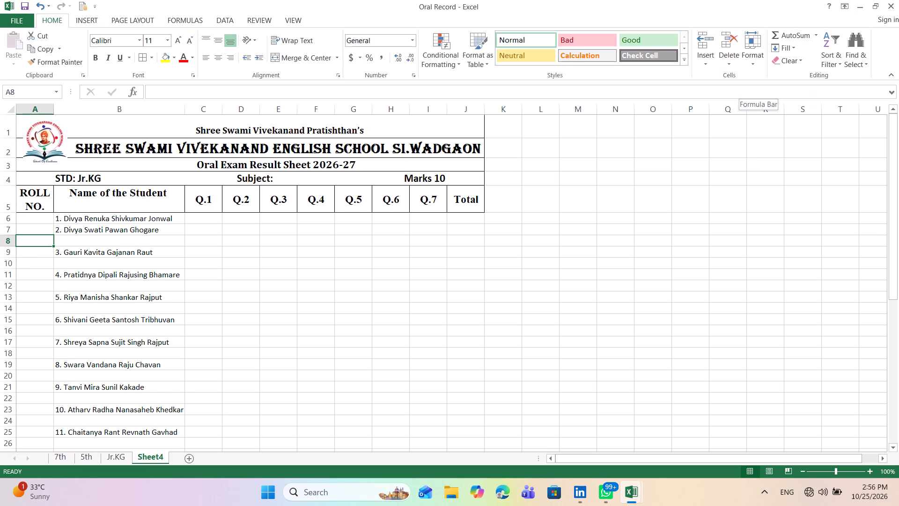
left_click(728, 60)
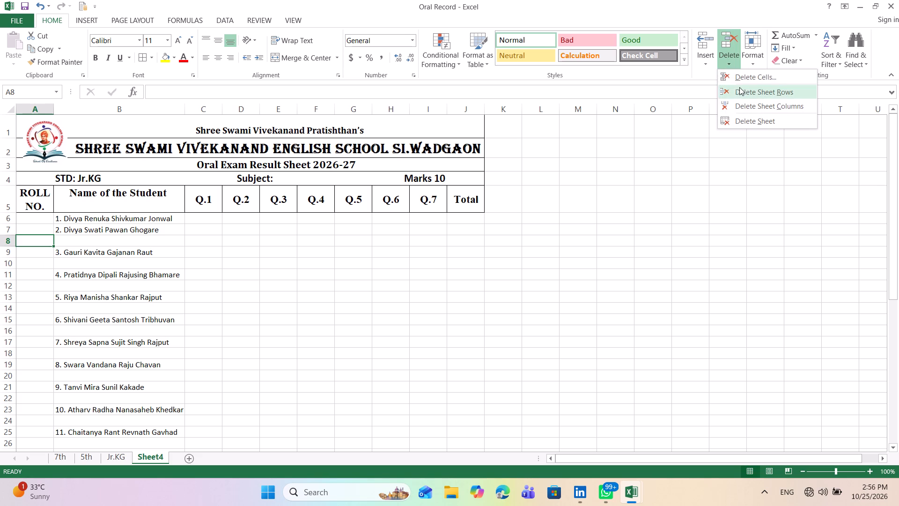
left_click(740, 89)
key("Down")
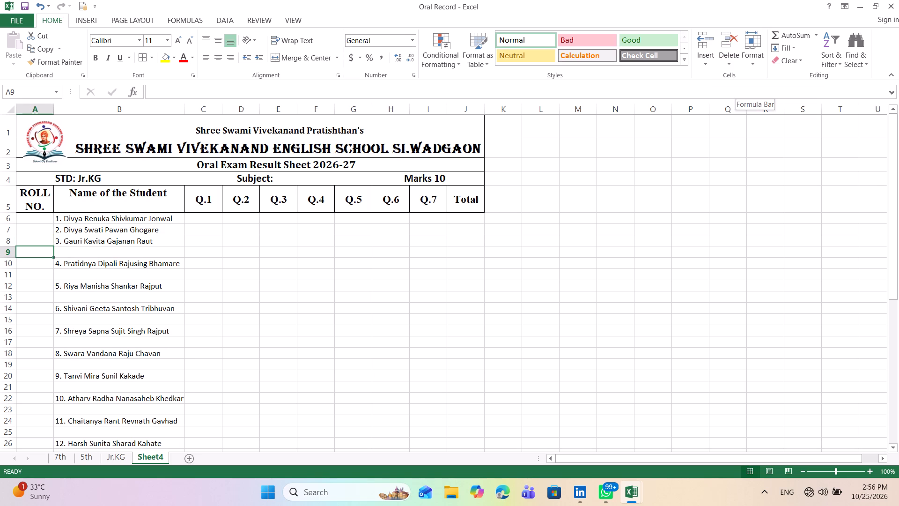
left_click(732, 60)
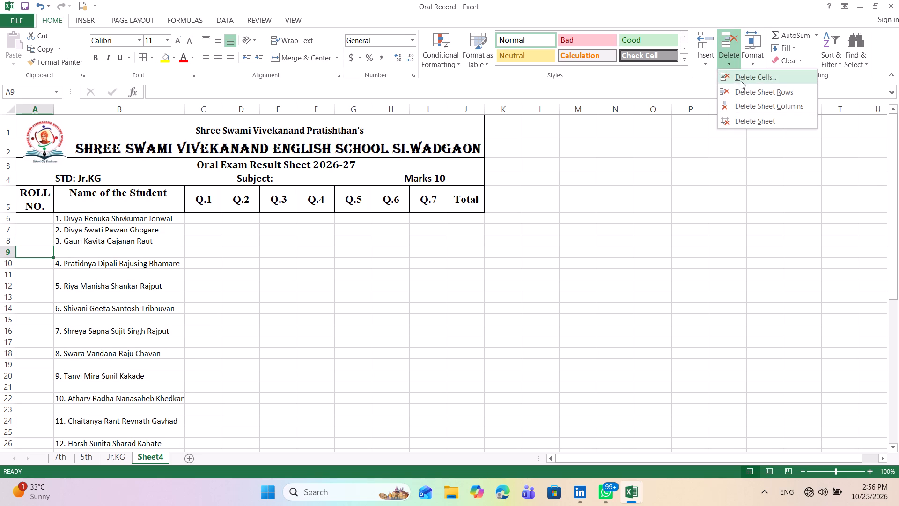
left_click(742, 93)
key("Down")
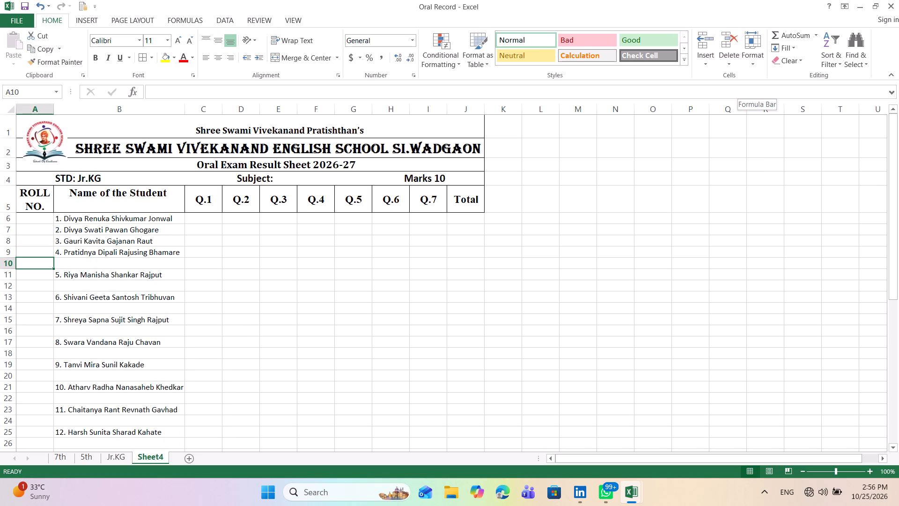
left_click(724, 62)
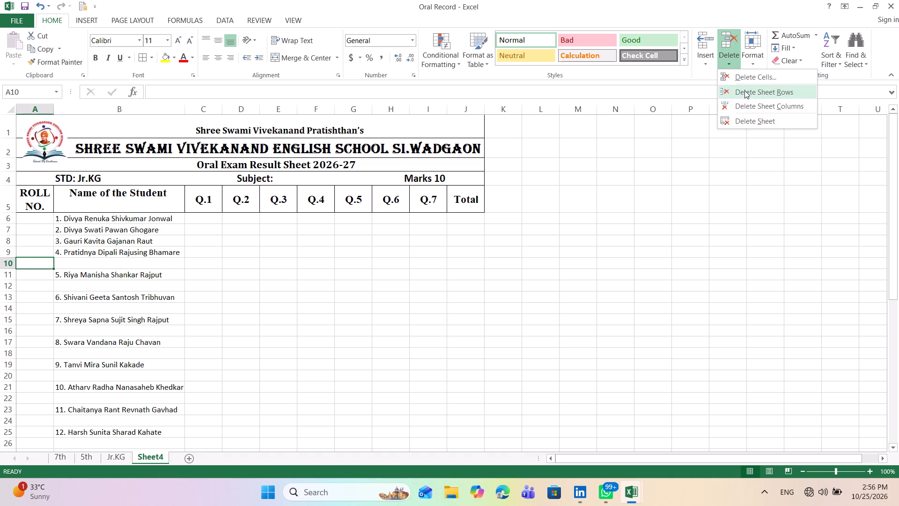
left_click(744, 91)
Delete the blank sheet rows separating student entries 5 to 9, so these names continue consecutively down to row 14.
key("Down")
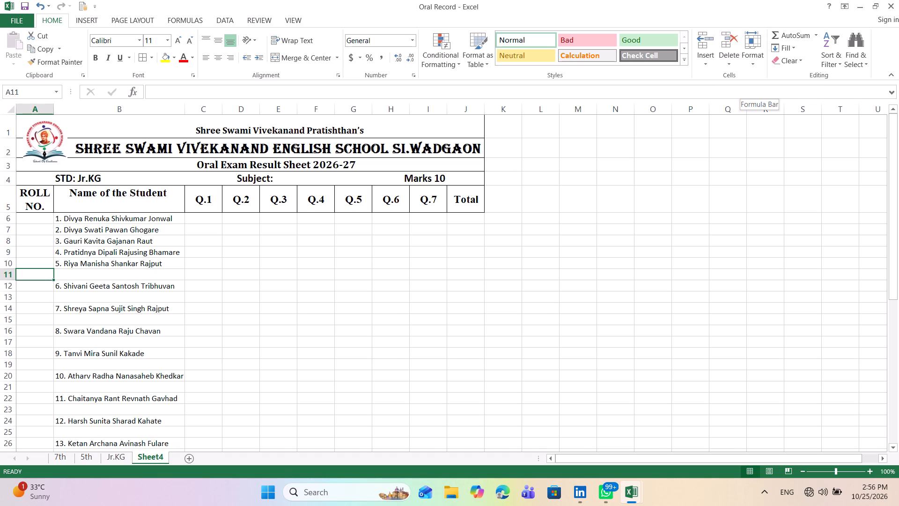
left_click(728, 59)
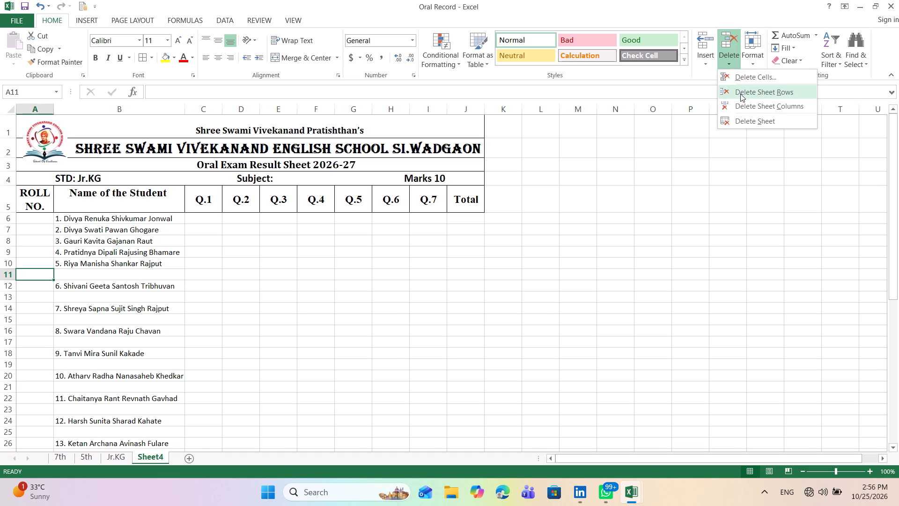
left_click(740, 94)
key("Down")
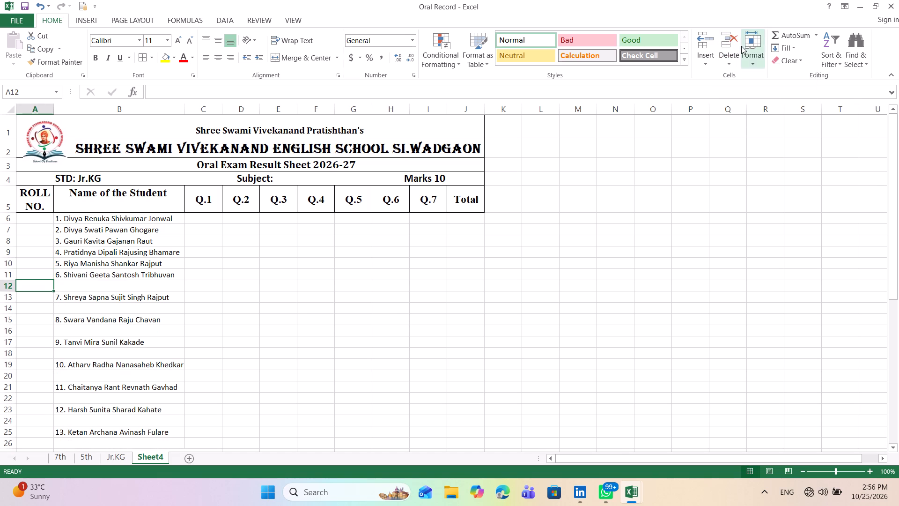
left_click(728, 61)
left_click(742, 91)
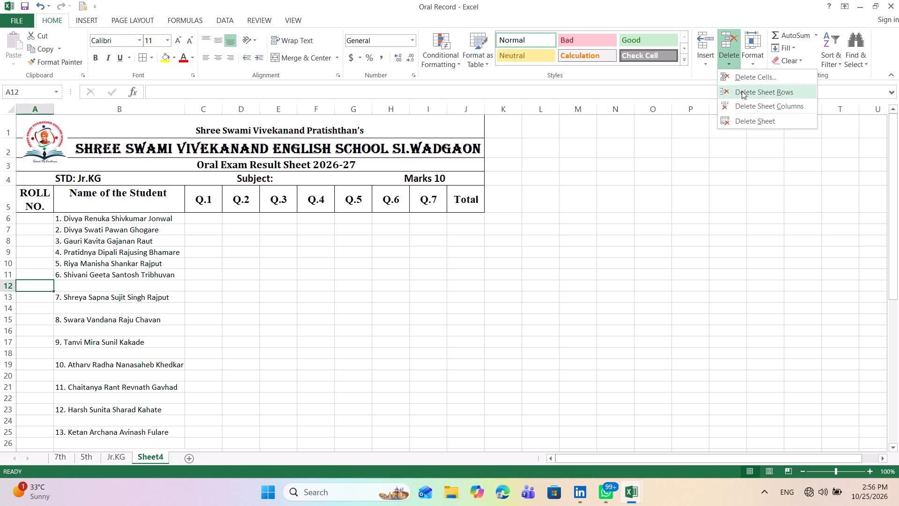
key("Down")
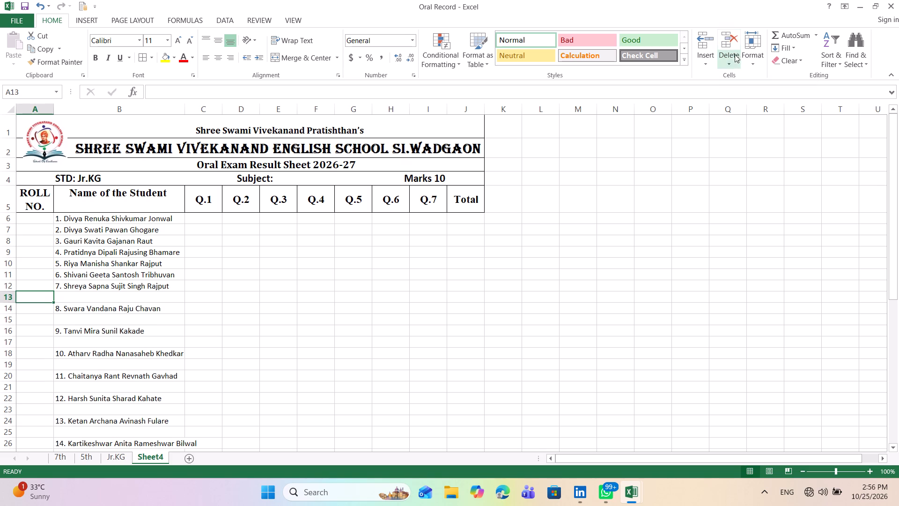
left_click(728, 61)
left_click(742, 91)
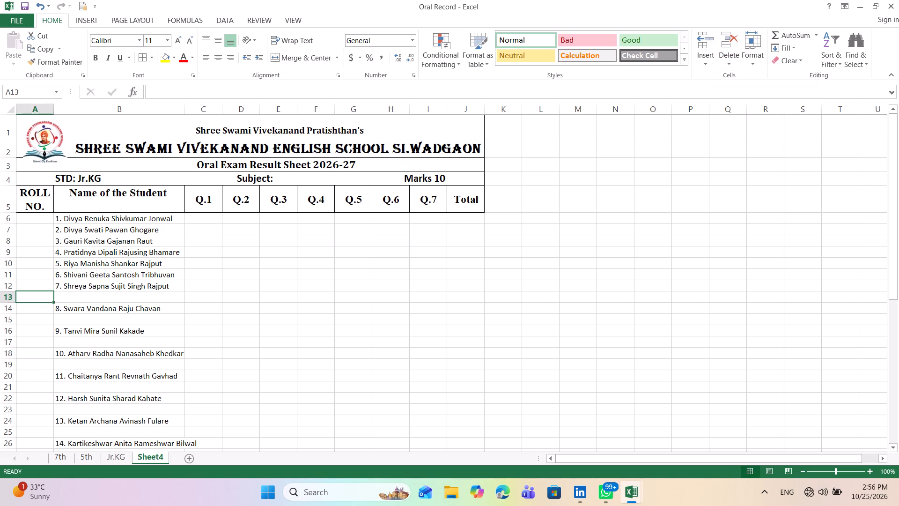
key("Down")
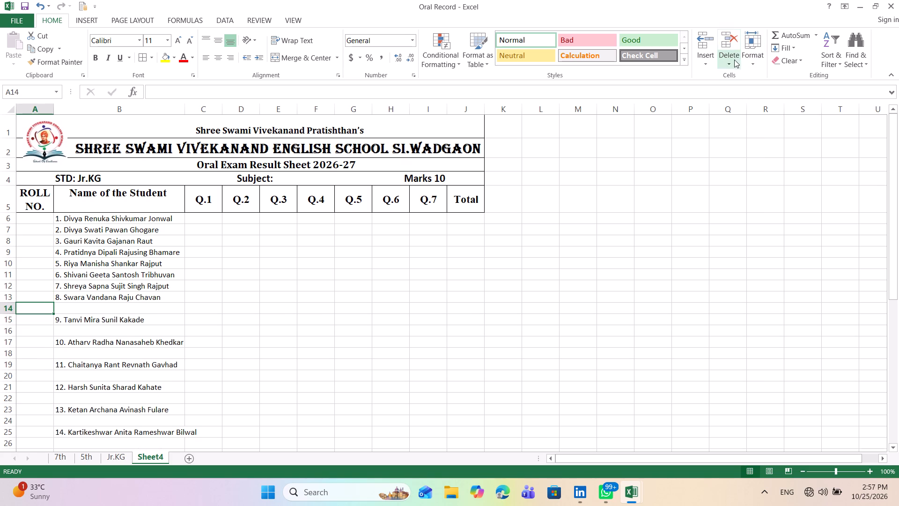
left_click(732, 59)
left_click(750, 93)
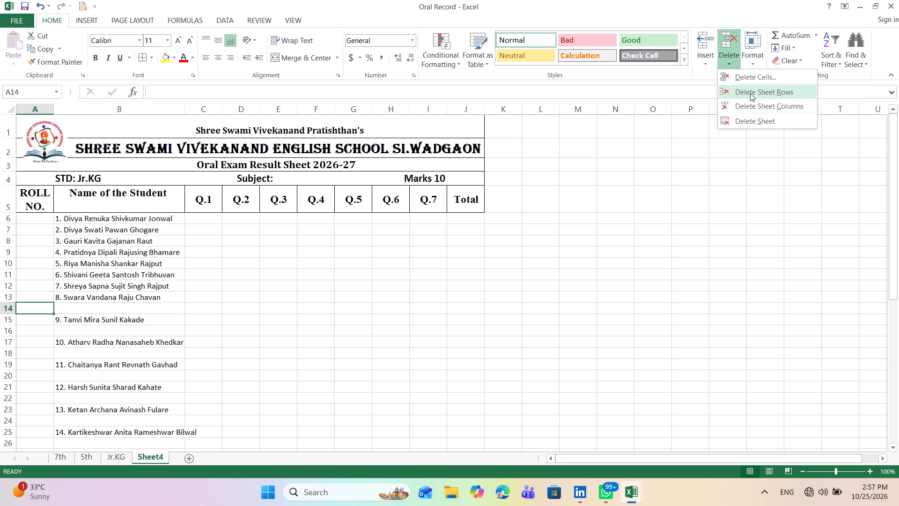
Delete the blank sheet rows separating student entries 9 to 12, so these names continue consecutively down to row 17.
key("Down")
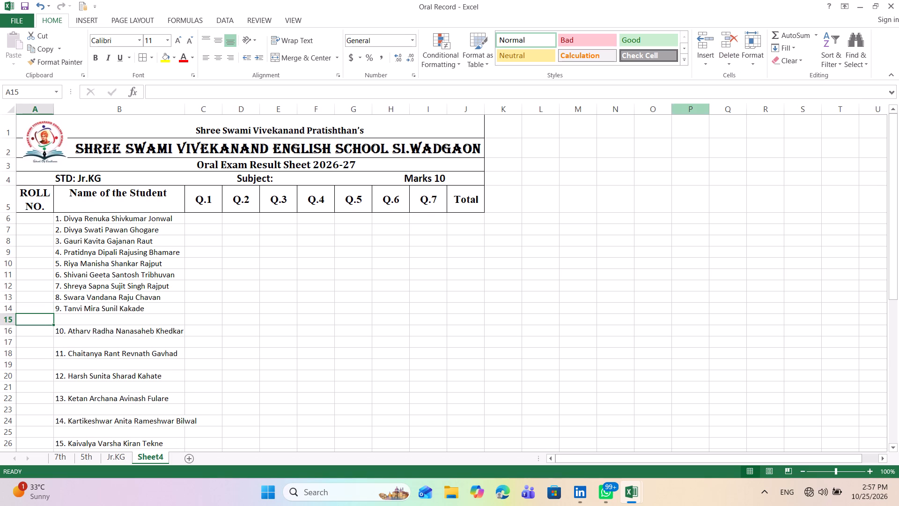
left_click(724, 60)
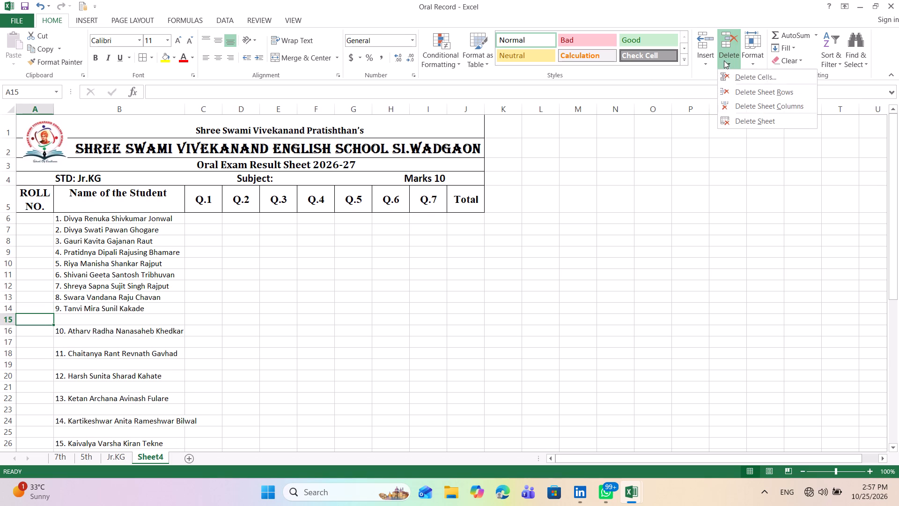
left_click(742, 89)
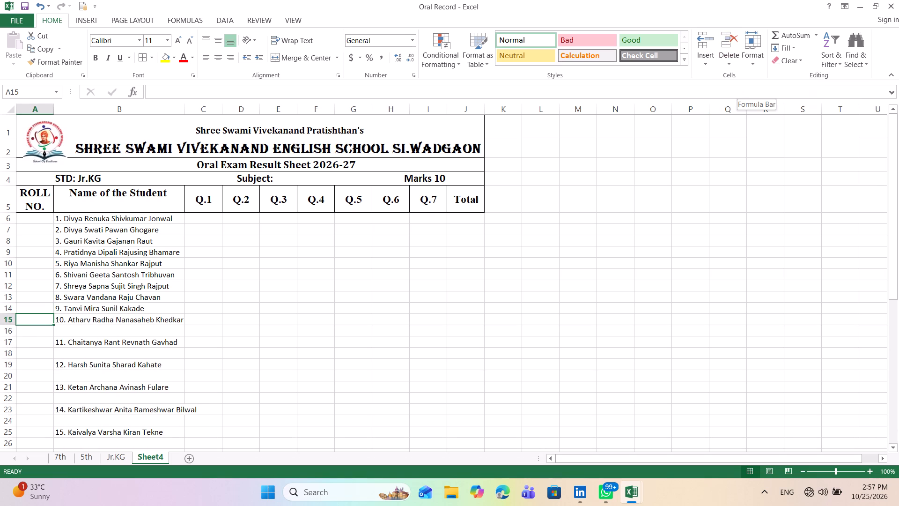
key("Down")
left_click(726, 57)
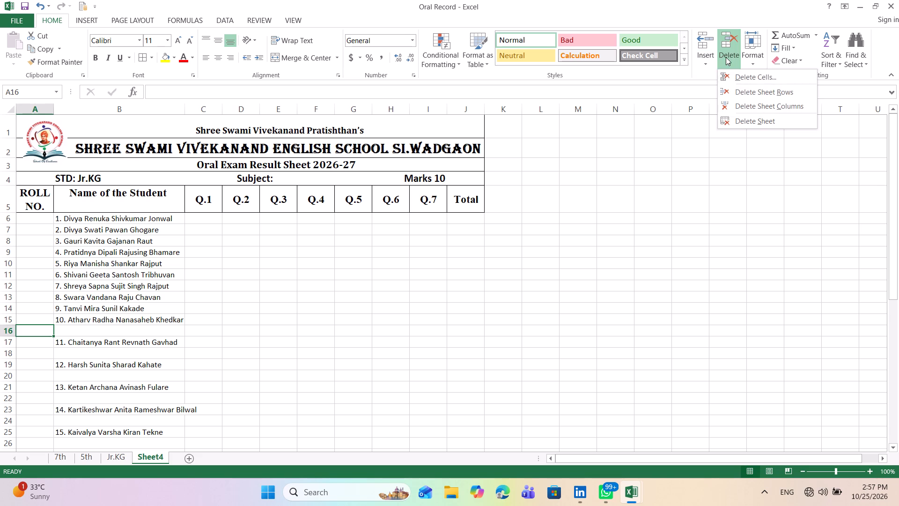
left_click(748, 89)
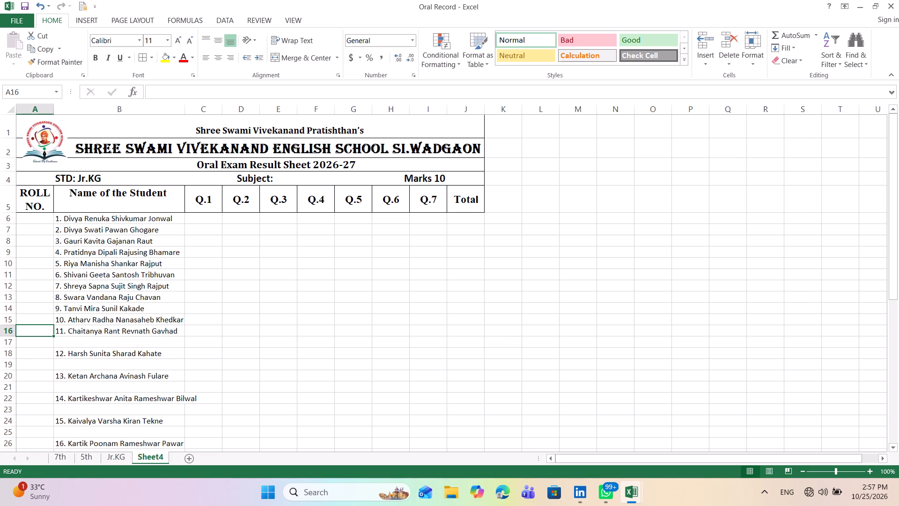
key("Down")
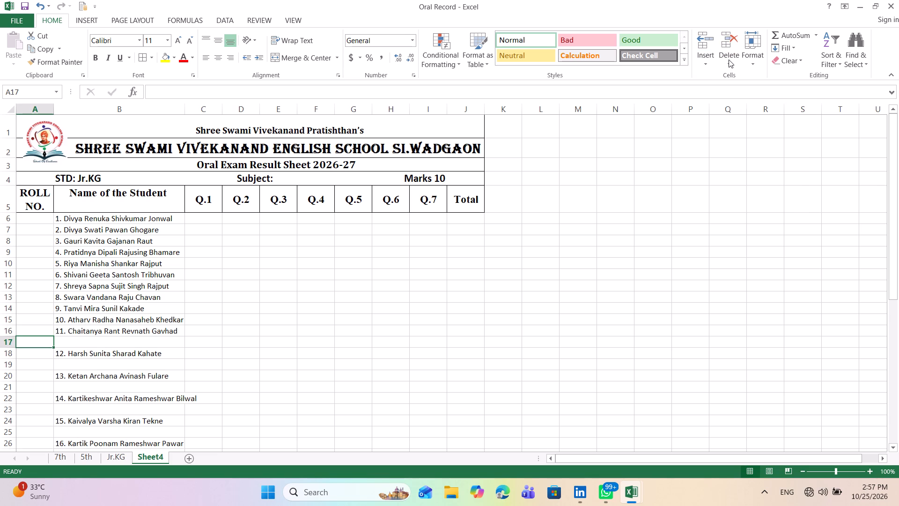
left_click(729, 60)
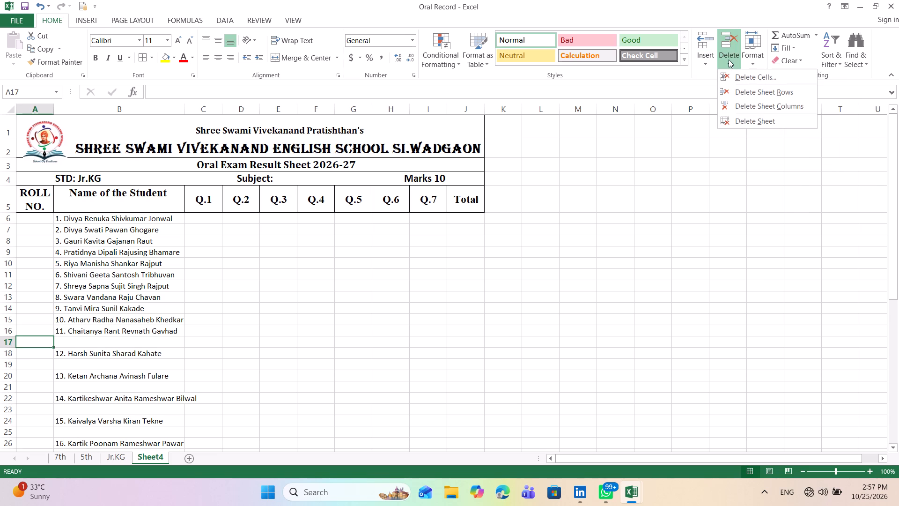
left_click(743, 95)
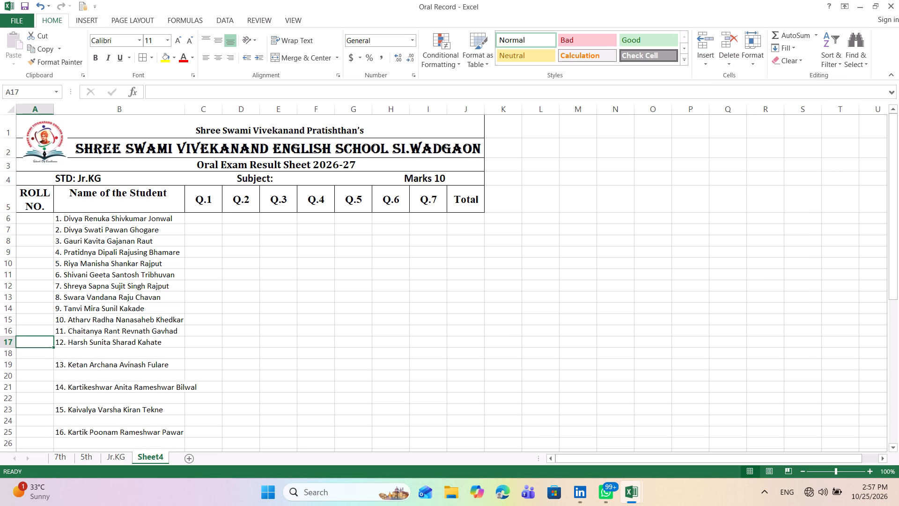
Delete the blank sheet rows separating student entries 12 to 15, so these names continue consecutively down to row 20.
key("Down")
left_click(727, 58)
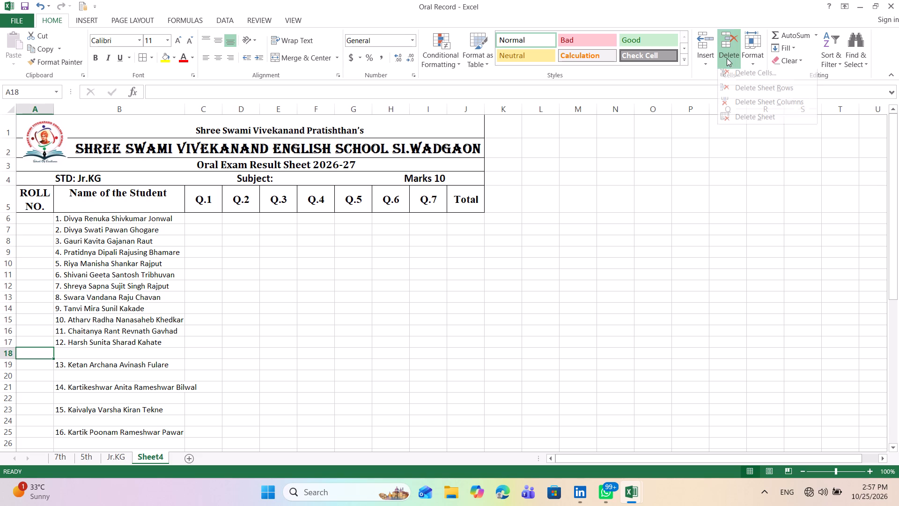
left_click(747, 89)
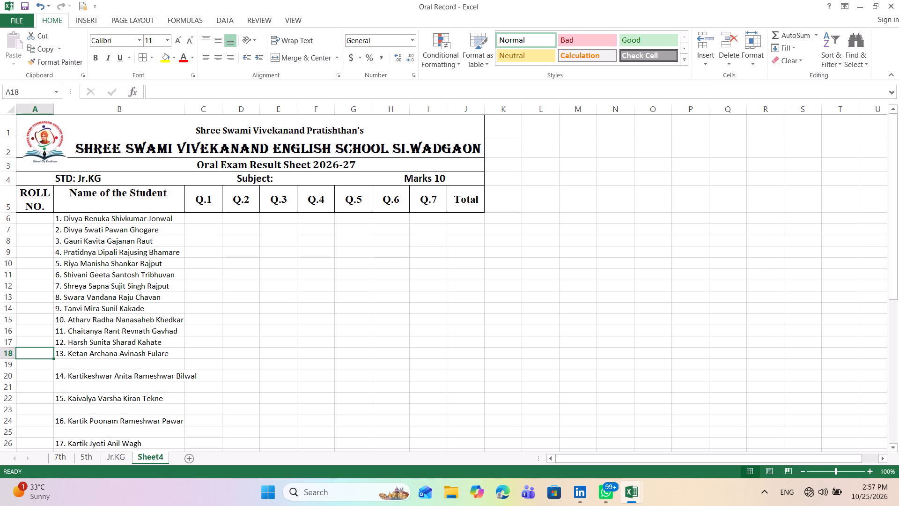
key("Down")
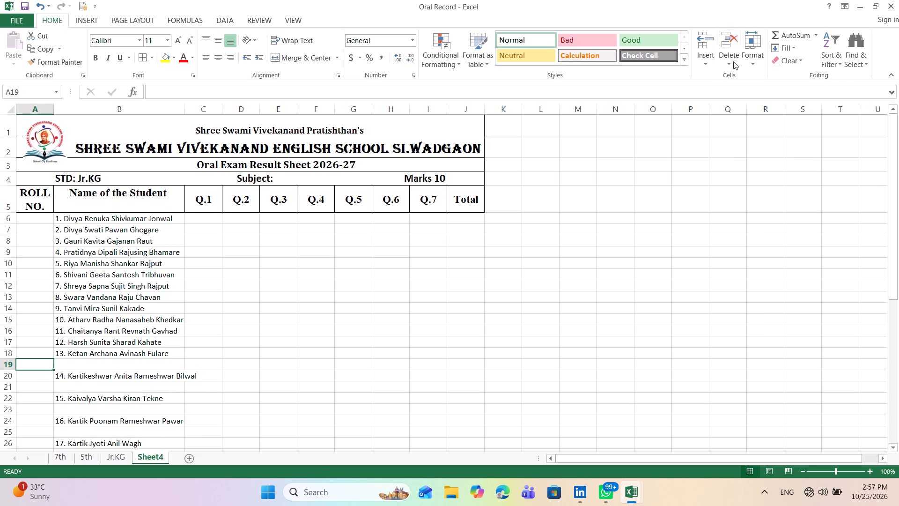
left_click(733, 61)
left_click(741, 94)
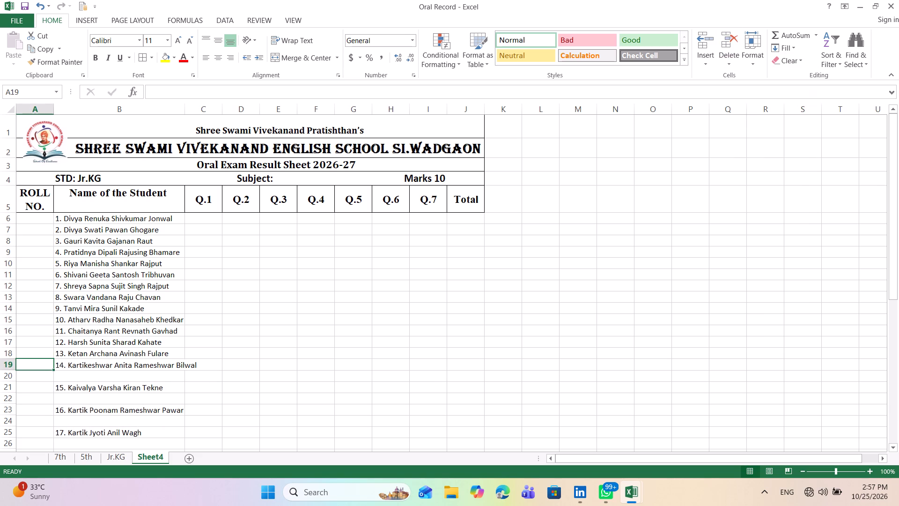
key("Down")
left_click(728, 61)
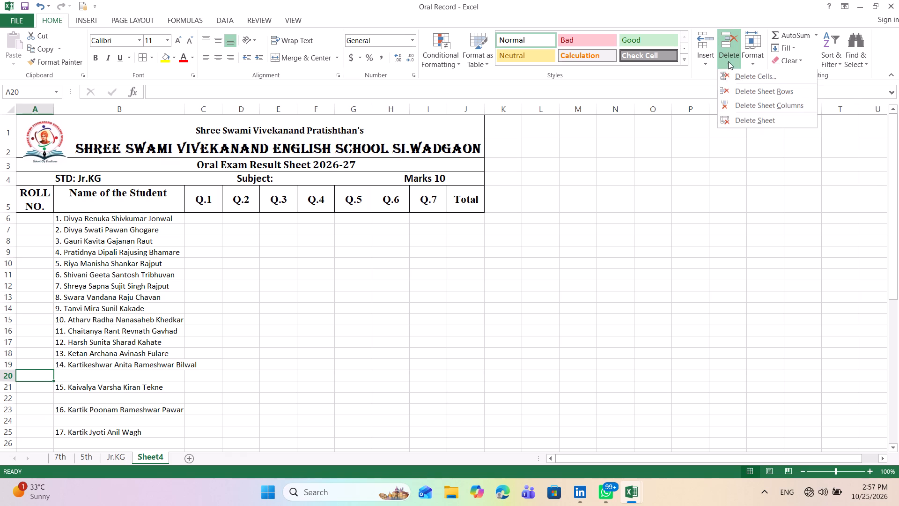
left_click(737, 91)
Delete the blank sheet rows separating student entries 15 to 18, so these names continue consecutively down to row 23.
key("Down")
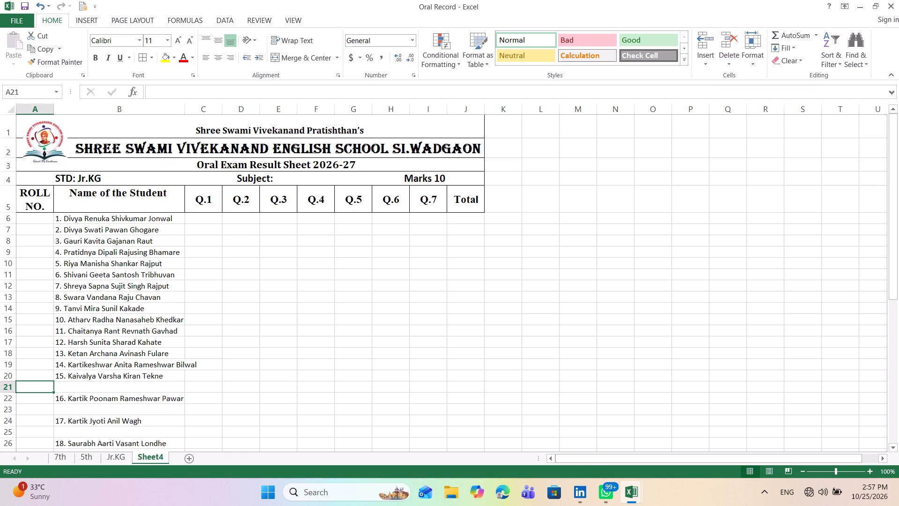
left_click(723, 60)
key("Down")
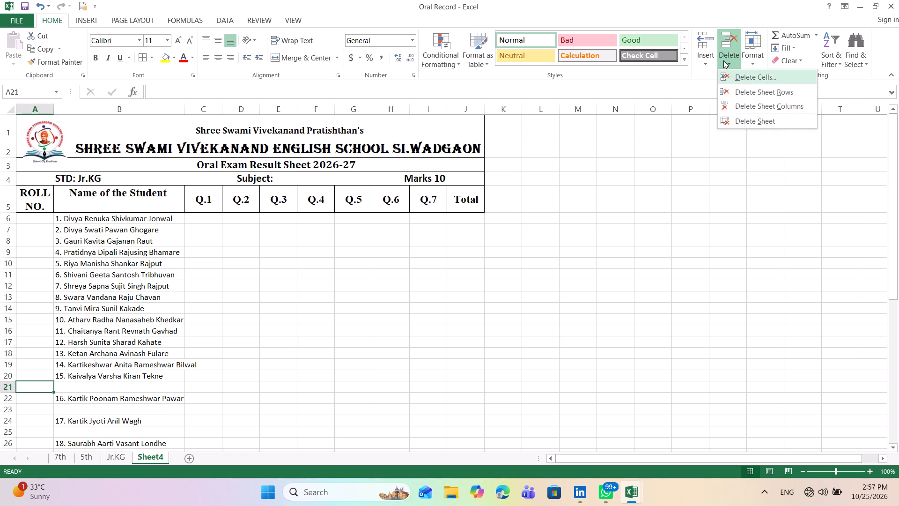
left_click(737, 88)
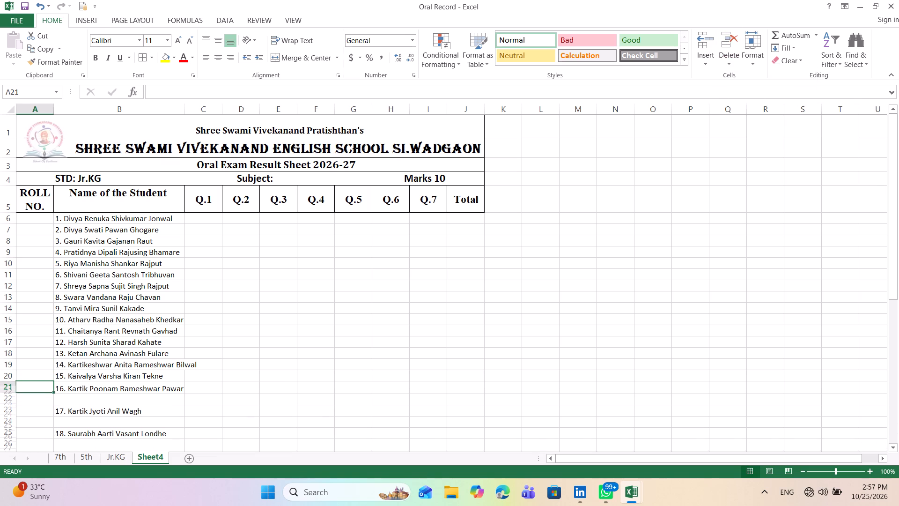
key("Down")
left_click(730, 63)
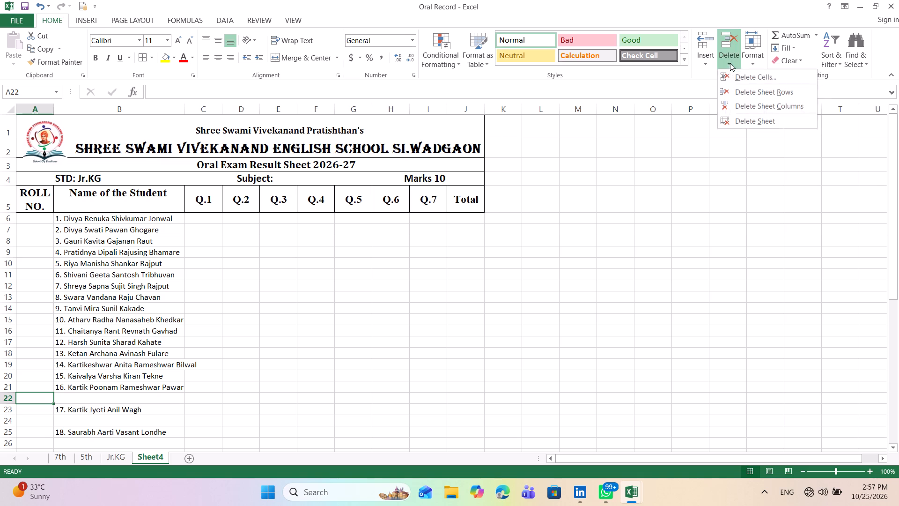
left_click(748, 95)
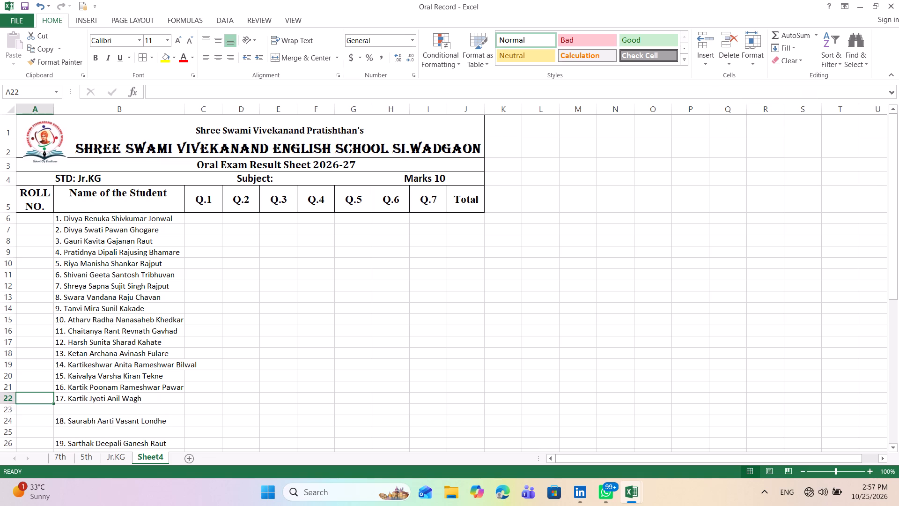
key("Down")
left_click(727, 62)
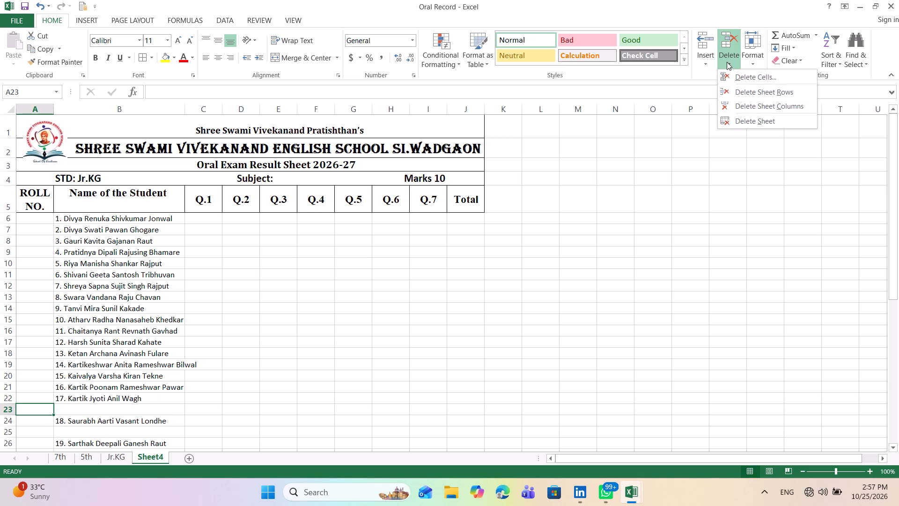
left_click(747, 92)
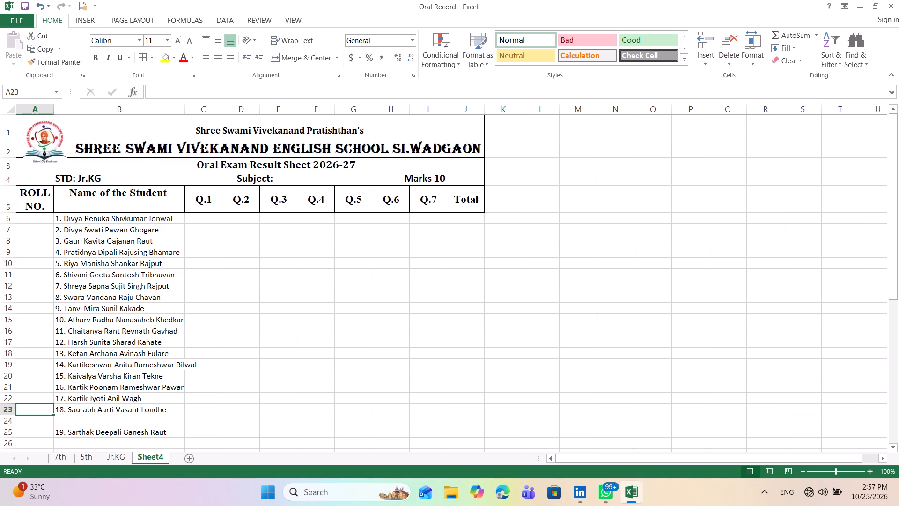
Delete the blank sheet rows separating student entries 18 to 21, so these names continue consecutively down to row 26.
scroll(297, 342, "down", 4)
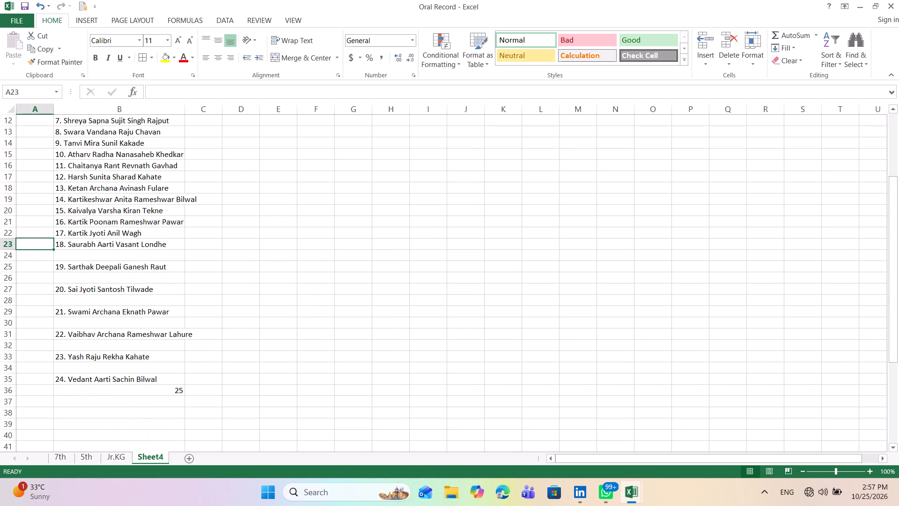
key("Down")
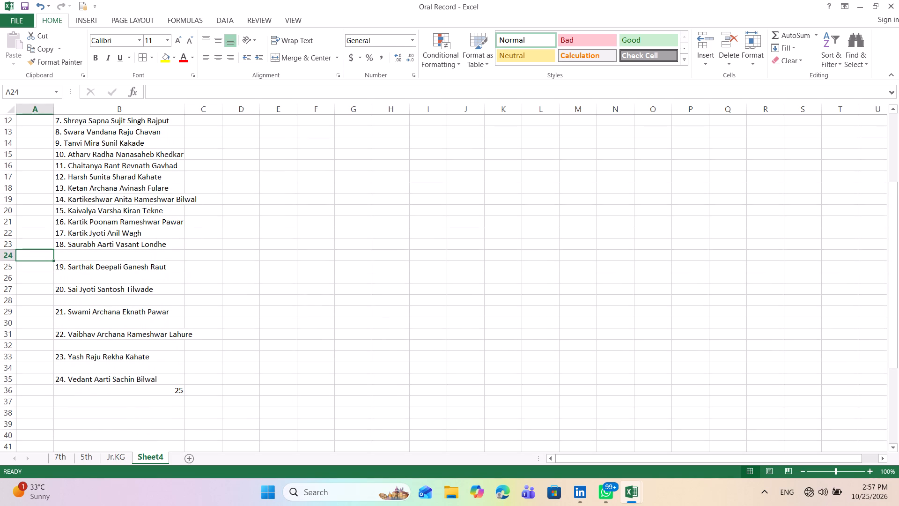
left_click(730, 61)
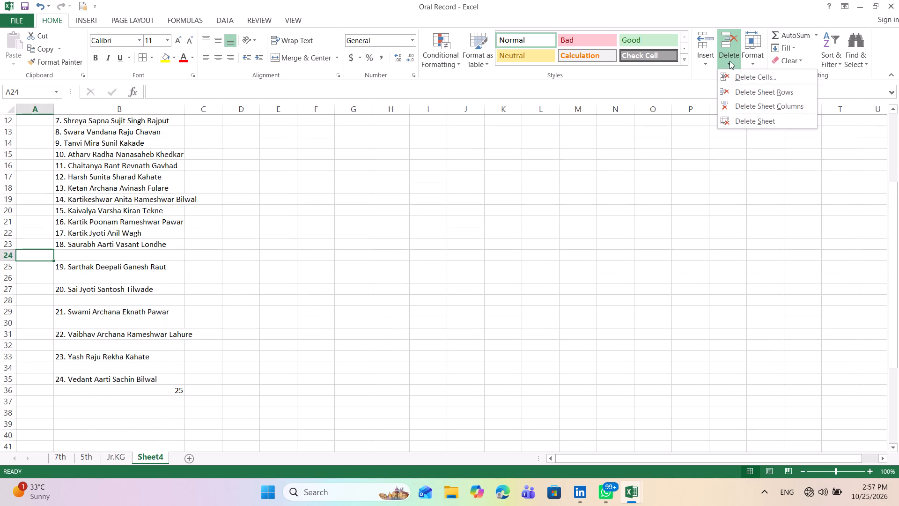
left_click(748, 90)
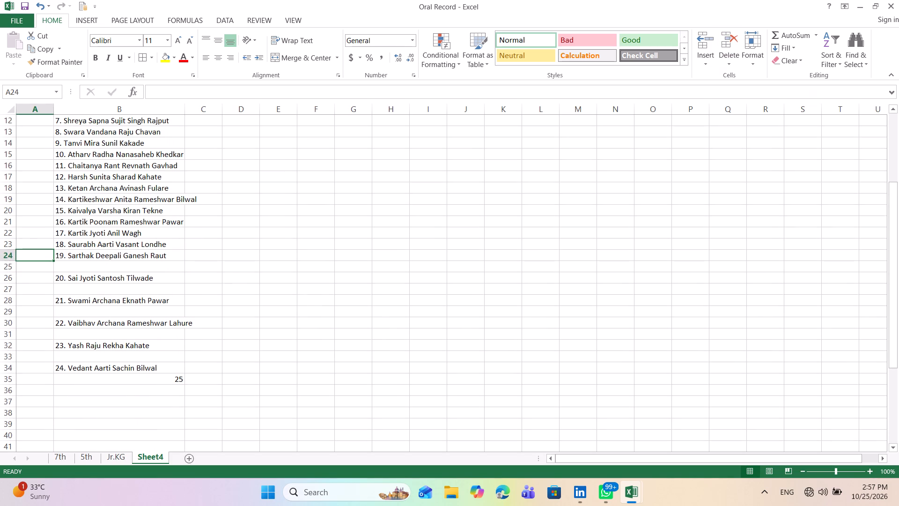
key("Down")
left_click(732, 64)
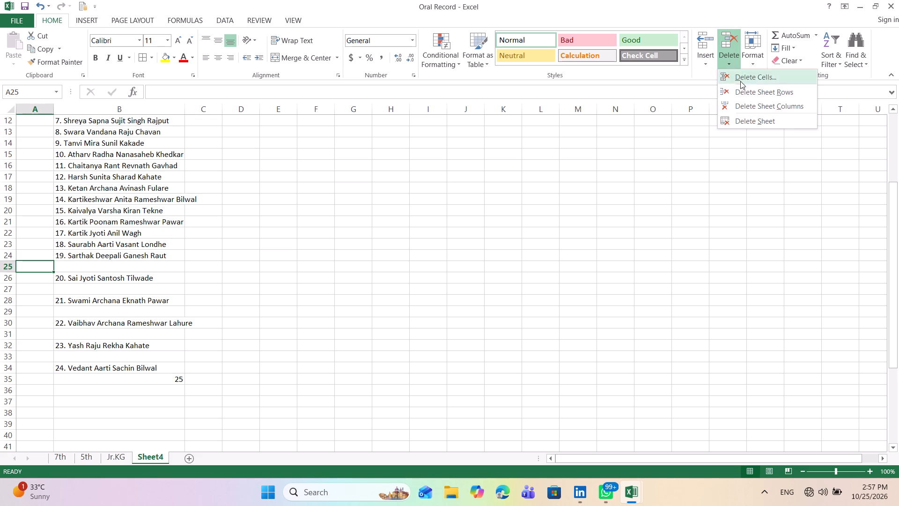
left_click(750, 90)
key("Down")
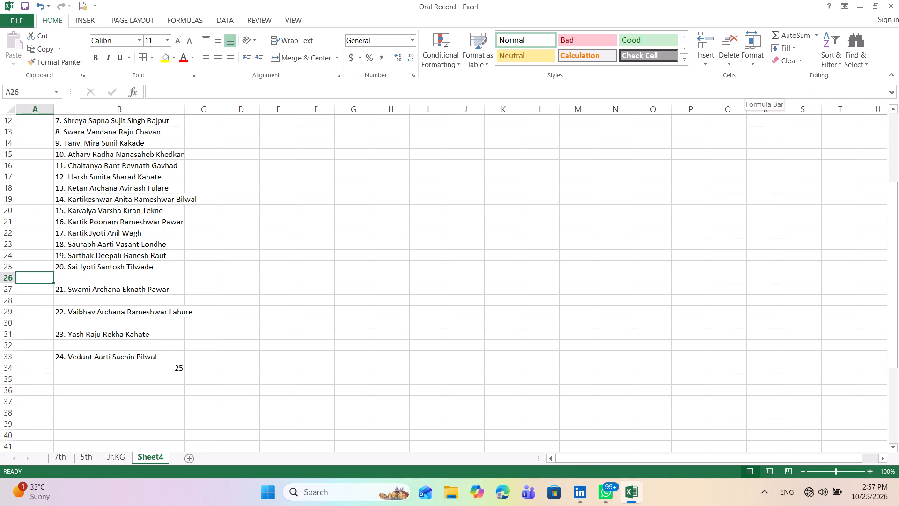
left_click(726, 60)
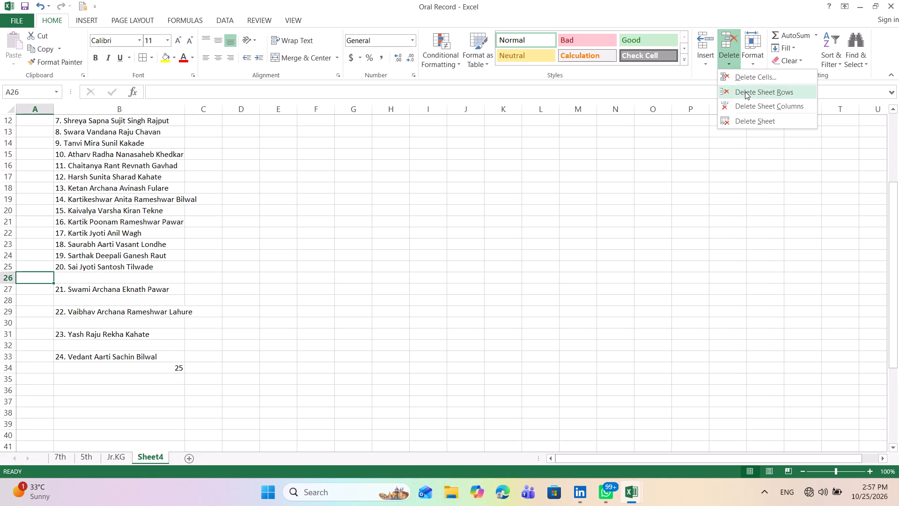
left_click(745, 90)
Delete the blank sheet rows separating student entries 21 to 24, so these names continue consecutively down to row 29.
key("Down")
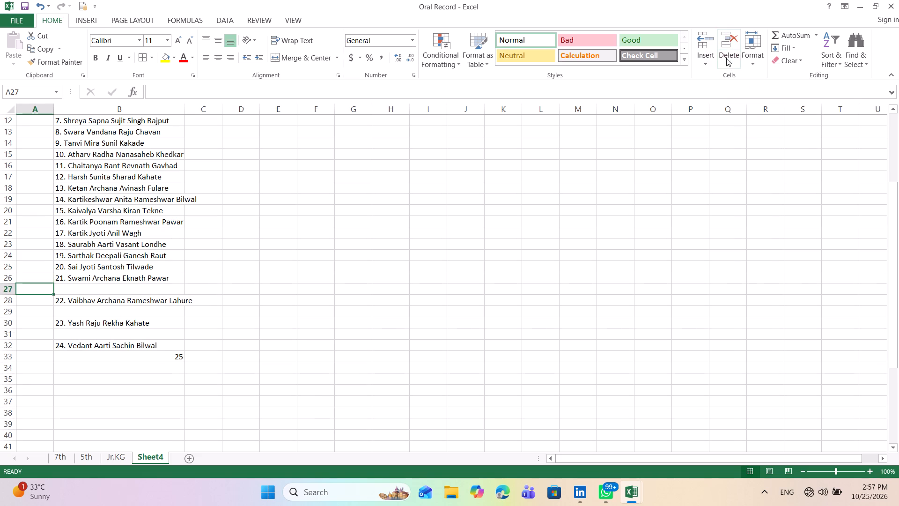
left_click(731, 64)
left_click(756, 93)
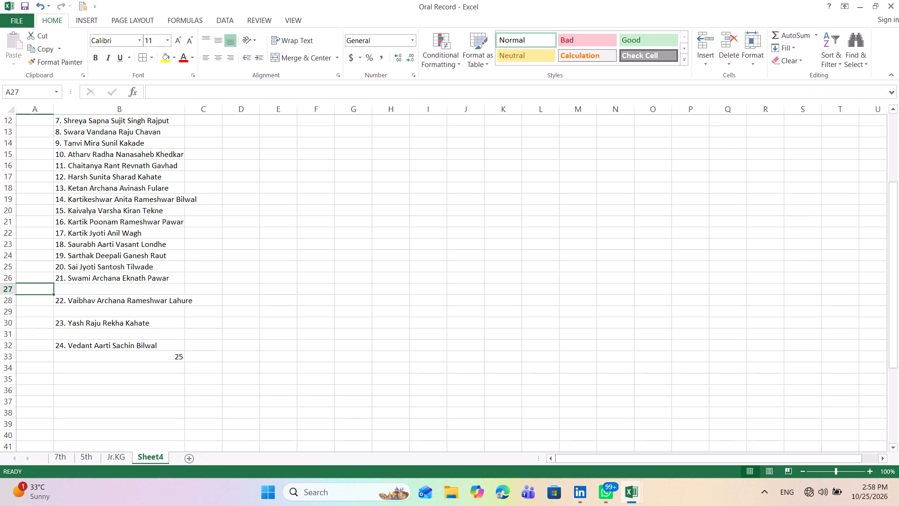
key("Down")
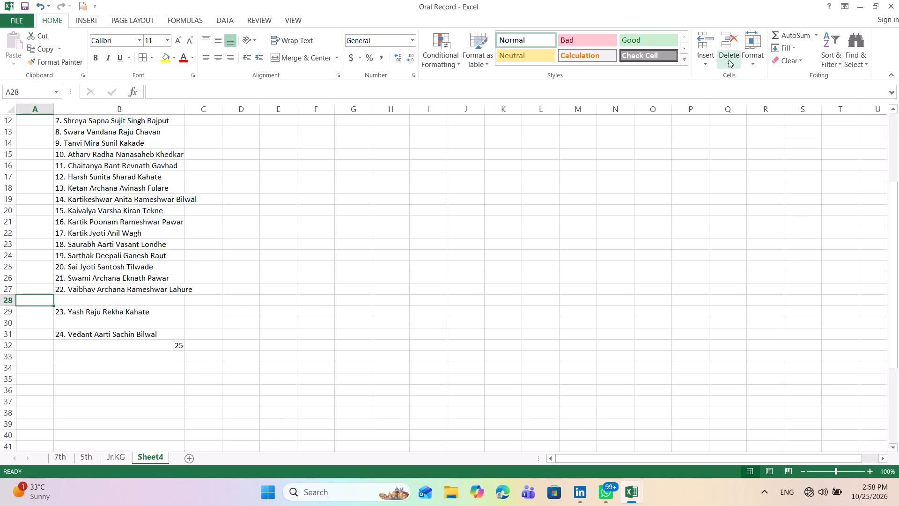
left_click(729, 60)
left_click(746, 91)
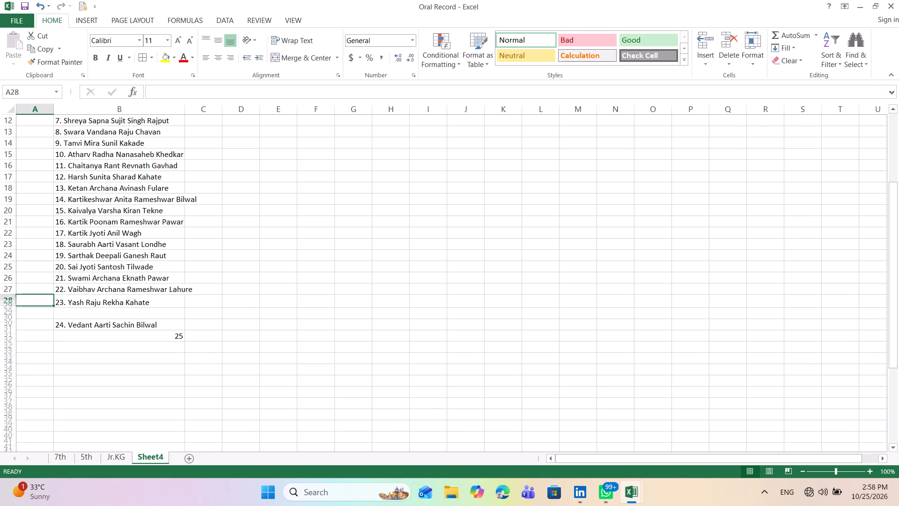
key("Down")
left_click(732, 61)
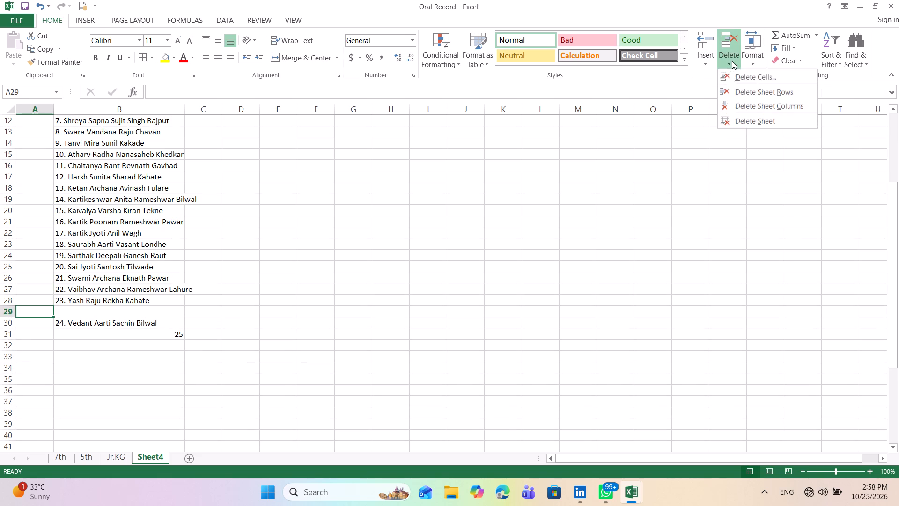
left_click(749, 89)
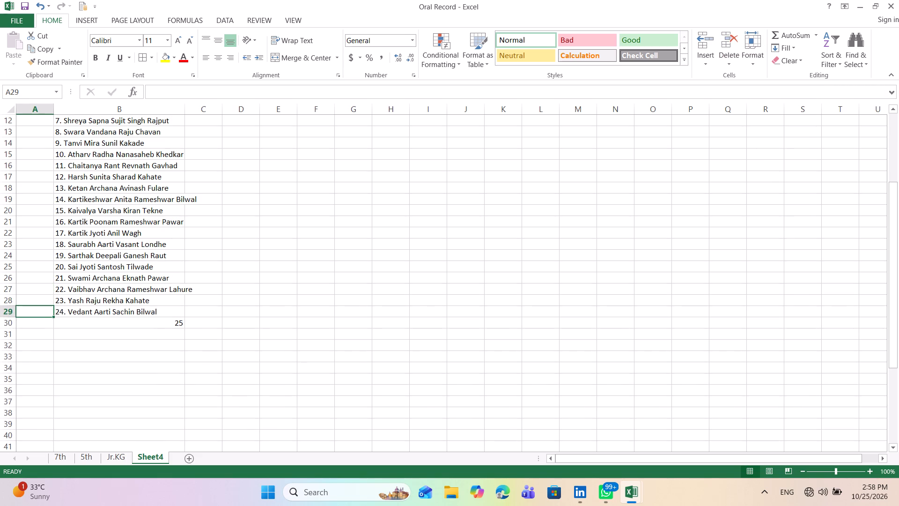
Remove the "1." prefix and its space from the first student's name in cell B6.
scroll(171, 221, "up", 3)
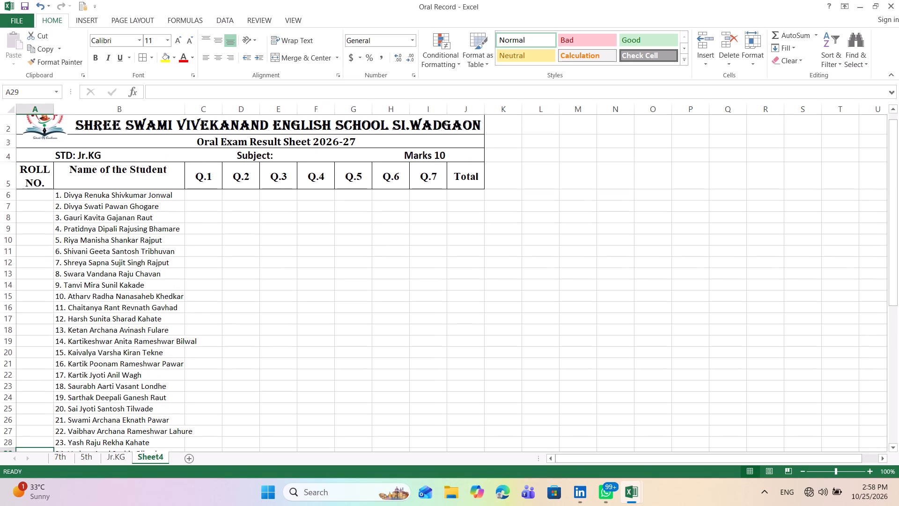
double_click(68, 198)
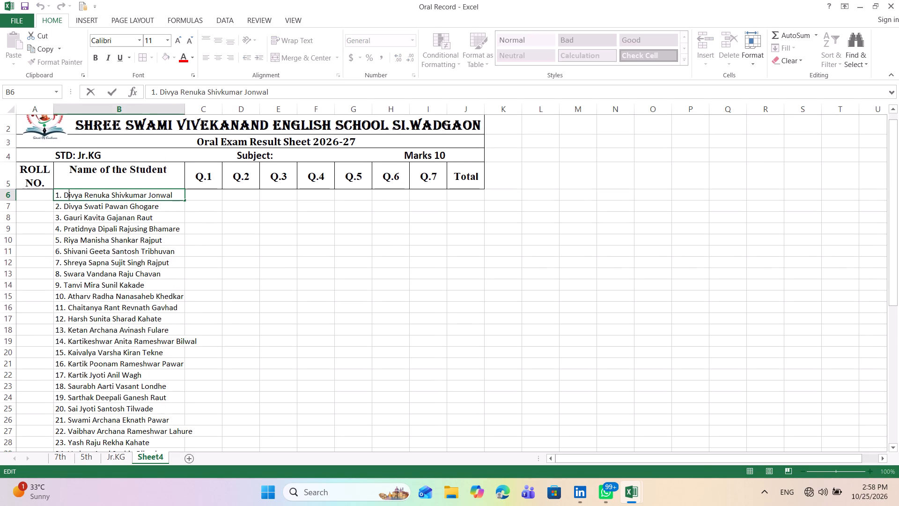
key("Left")
key("BackSpace")
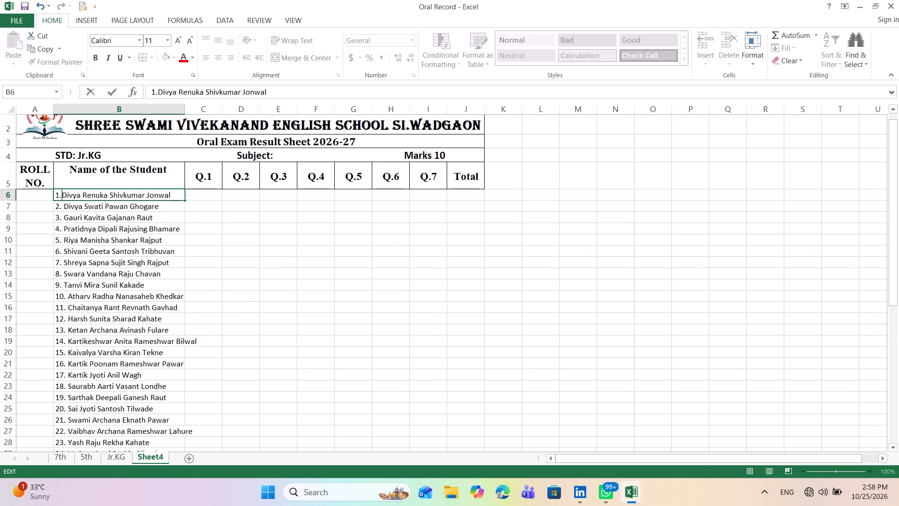
key("BackSpace")
key("BackSpace")
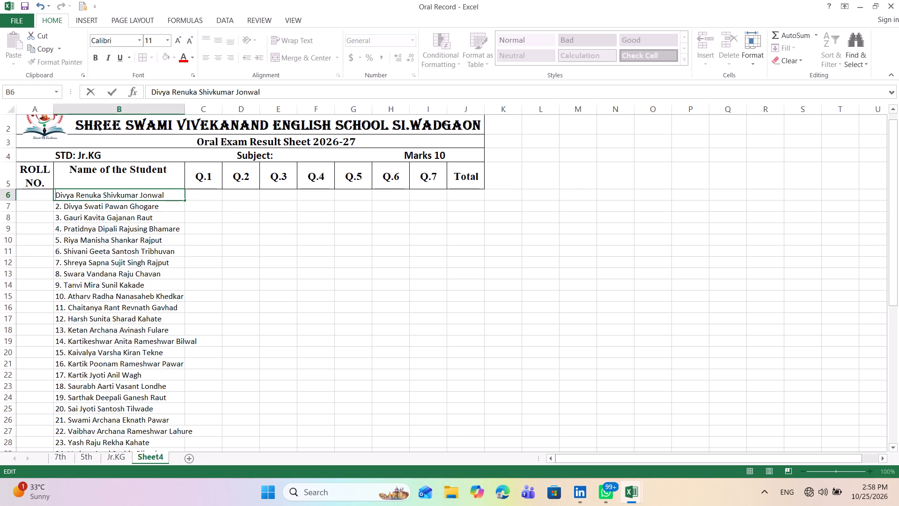
Delete the second word of the student's name in B6, keeping the first name and the last two words.
left_click(100, 196)
key("BackSpace")
key("BackSpace")
key("BackSpace")
key("BackSpace")
key("BackSpace")
key("BackSpace")
key("BackSpace")
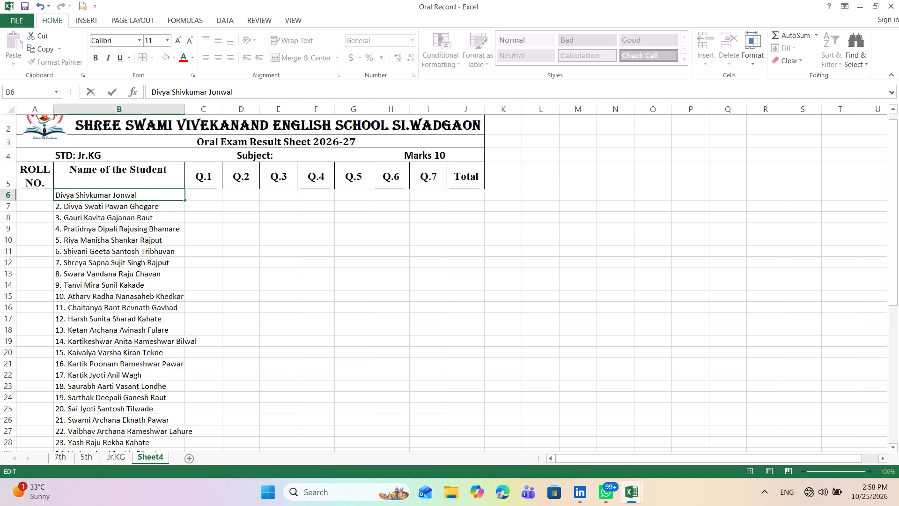
Remove the "2." prefix and its space from the second student's name in cell B7.
double_click(68, 209)
key("Left")
key("BackSpace")
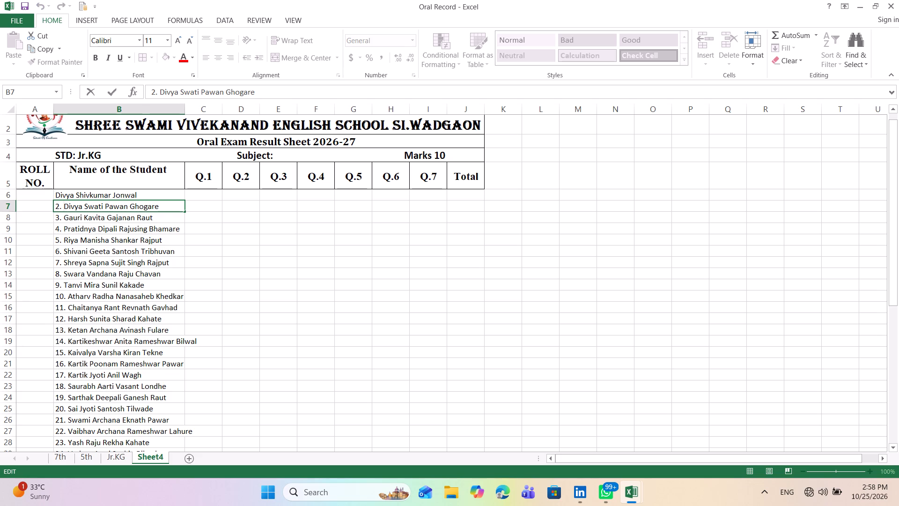
key("BackSpace")
key("BackSpace")
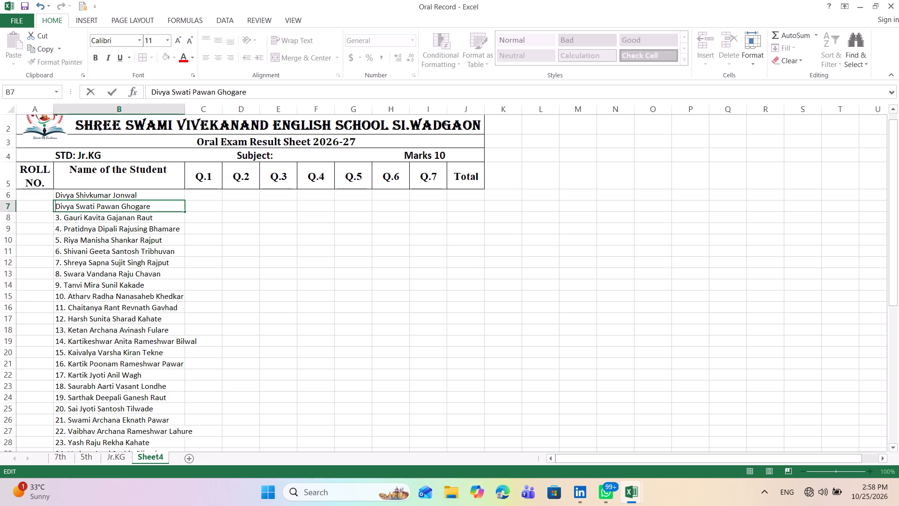
Delete the second word of the student's name in B7, keeping the first name and the last two words.
key("Right")
key("Right")
key("Right")
key("Right")
key("Right")
key("Right")
key("Right")
key("Right")
key("Right")
key("Right")
key("Right")
key("BackSpace")
key("BackSpace")
key("BackSpace")
key("BackSpace")
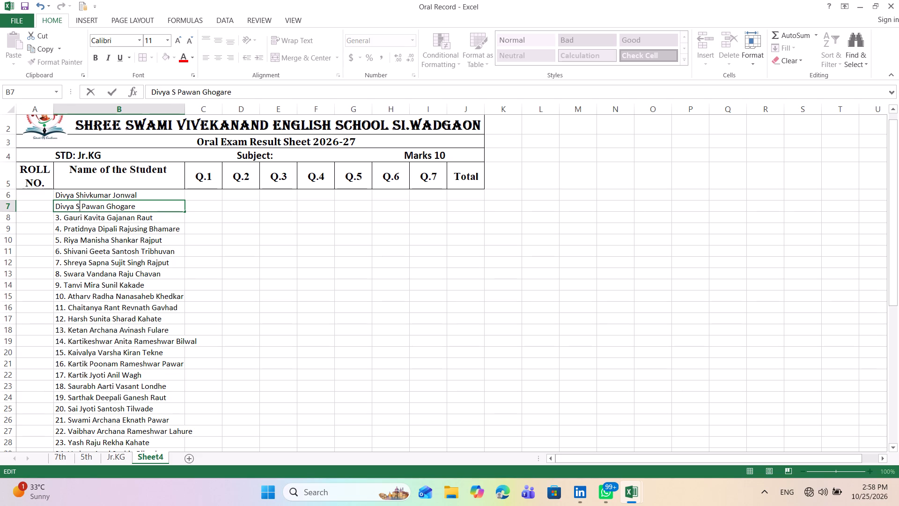
key("BackSpace")
key("BackSpace")
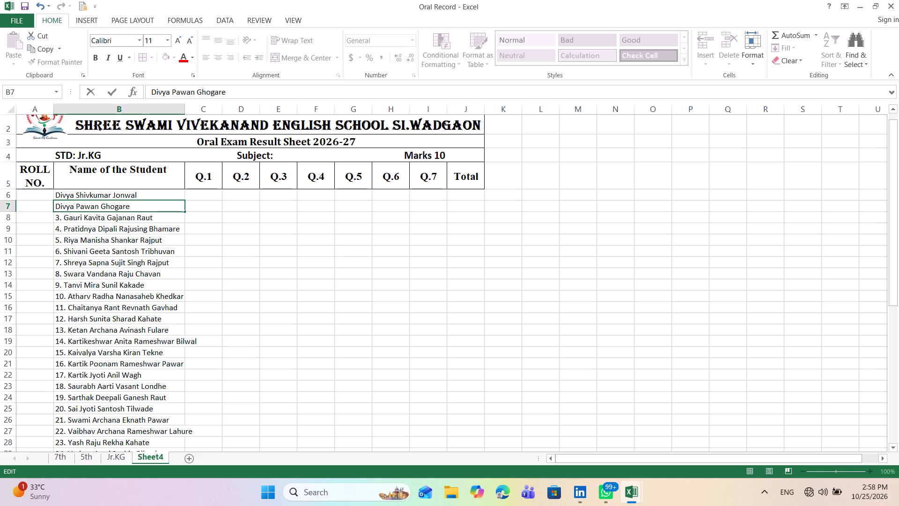
Clear the leftover number 25 from cell B30, just below the last student's name.
double_click(62, 221)
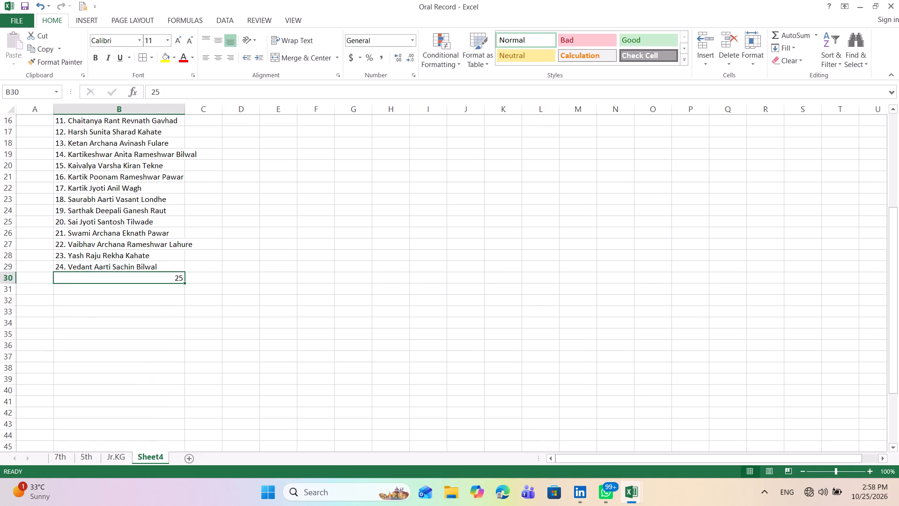
scroll(117, 242, "up", 3)
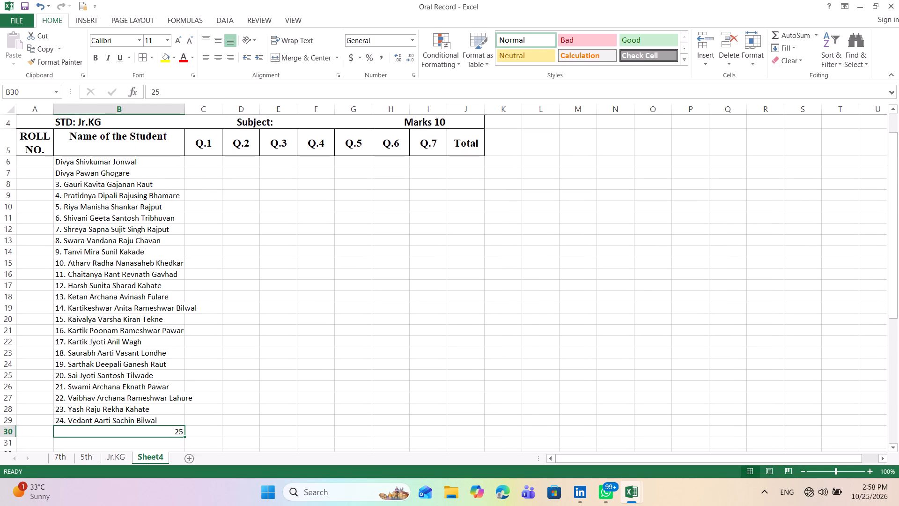
key("BackSpace")
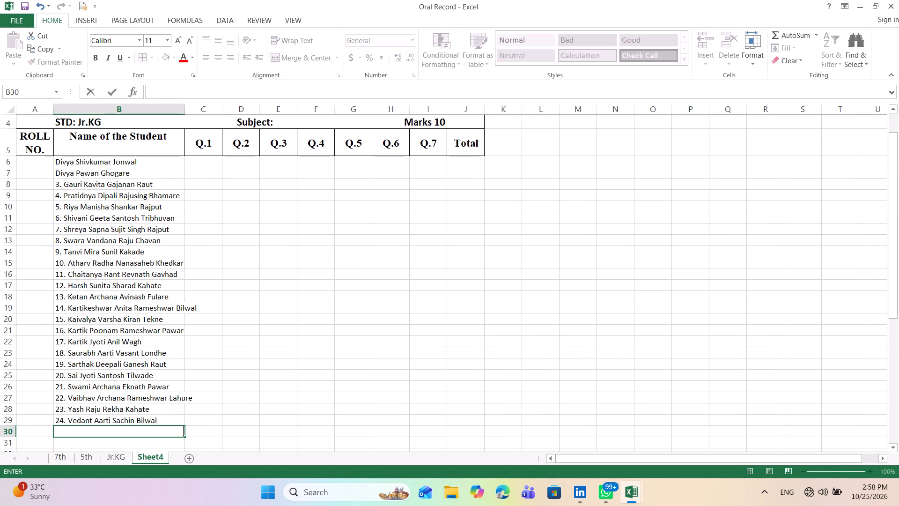
Delete the second word of the third student's name in B8, keeping the first name and the last two words.
scroll(180, 434, "up", 2)
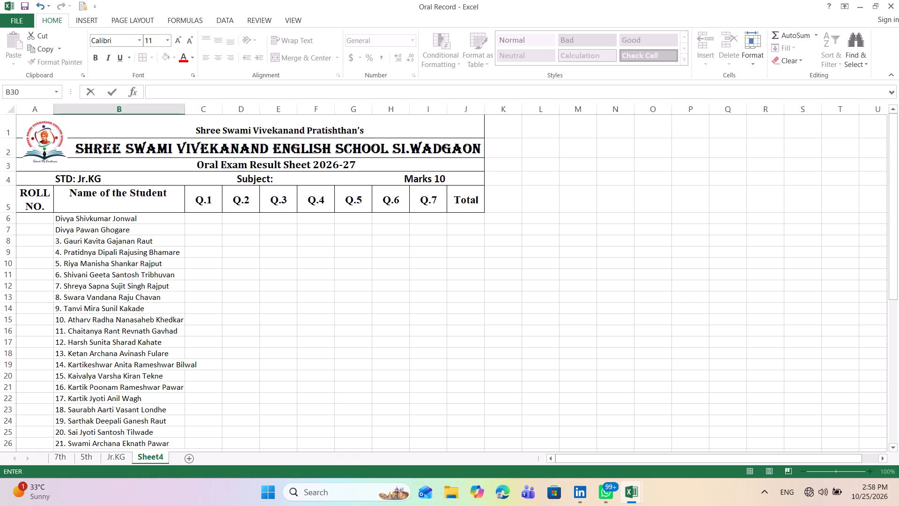
double_click(74, 242)
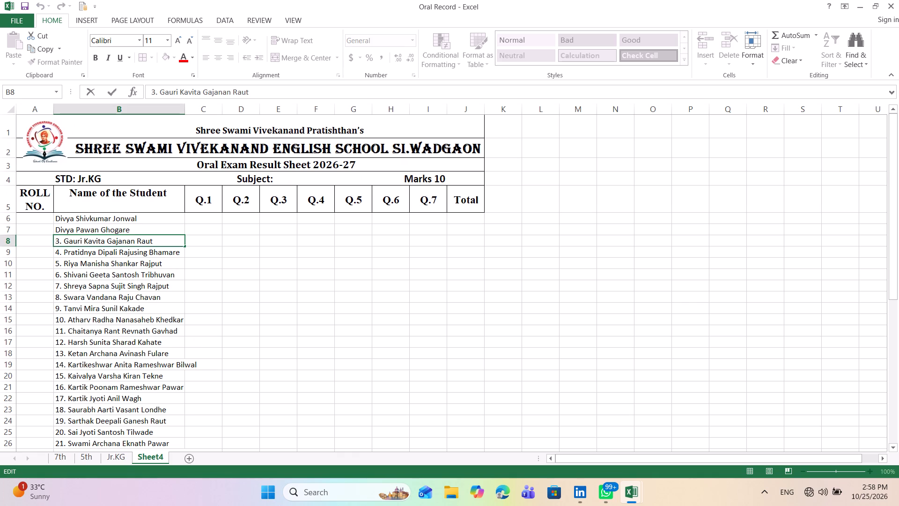
left_click(104, 240)
key("BackSpace")
key("BackSpace")
key("BackSpace")
key("BackSpace")
key("BackSpace")
key("BackSpace")
key("BackSpace")
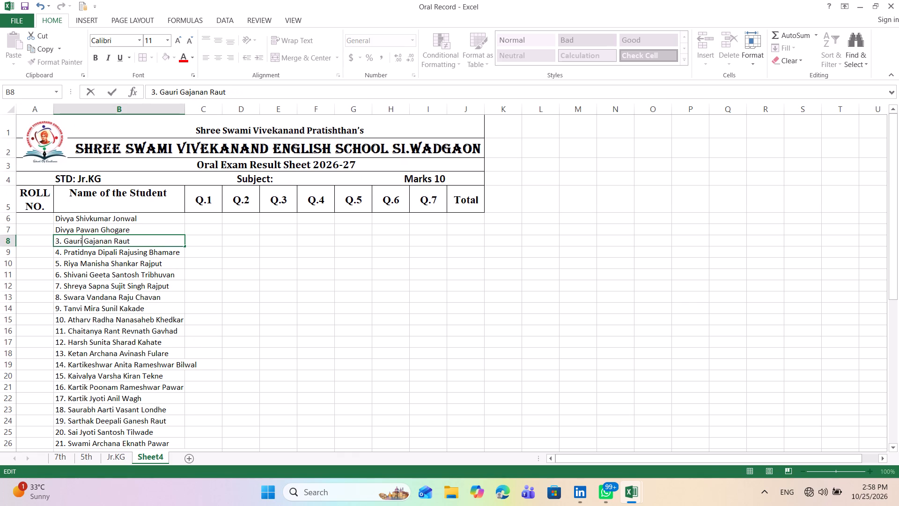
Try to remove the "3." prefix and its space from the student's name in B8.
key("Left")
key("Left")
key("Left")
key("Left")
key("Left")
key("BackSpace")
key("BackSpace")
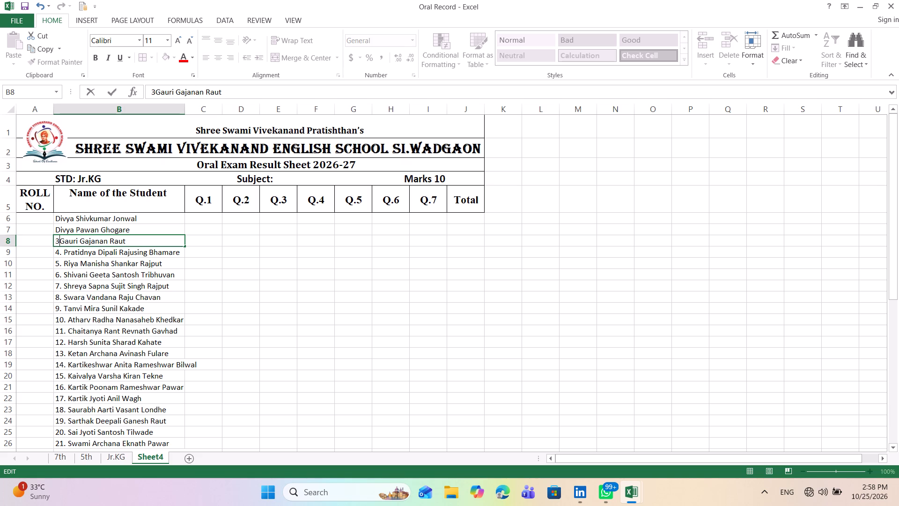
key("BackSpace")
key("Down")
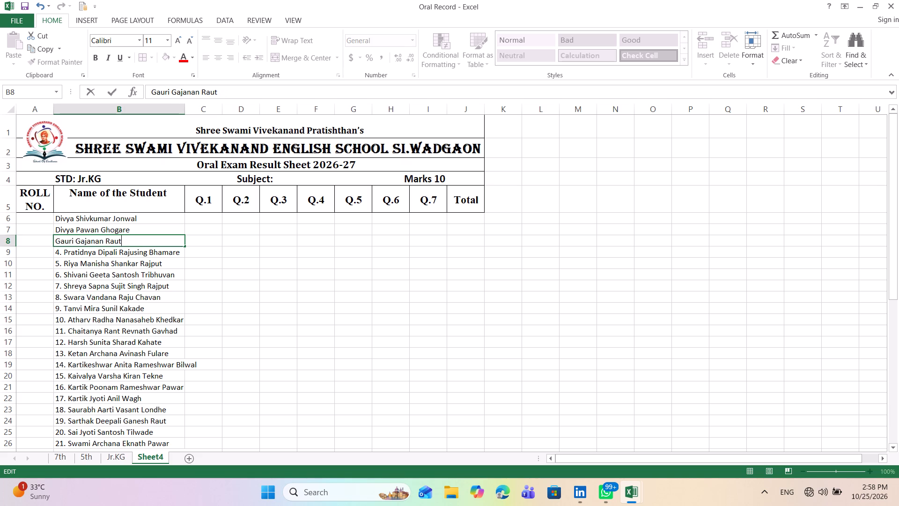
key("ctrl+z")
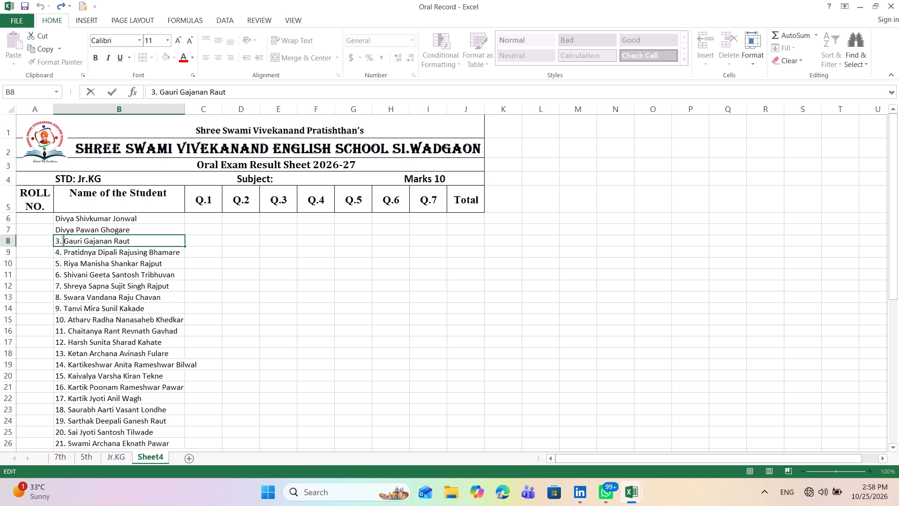
Remove the "3." prefix and its space from the student's name in cell B8.
left_click(93, 255)
double_click(88, 245)
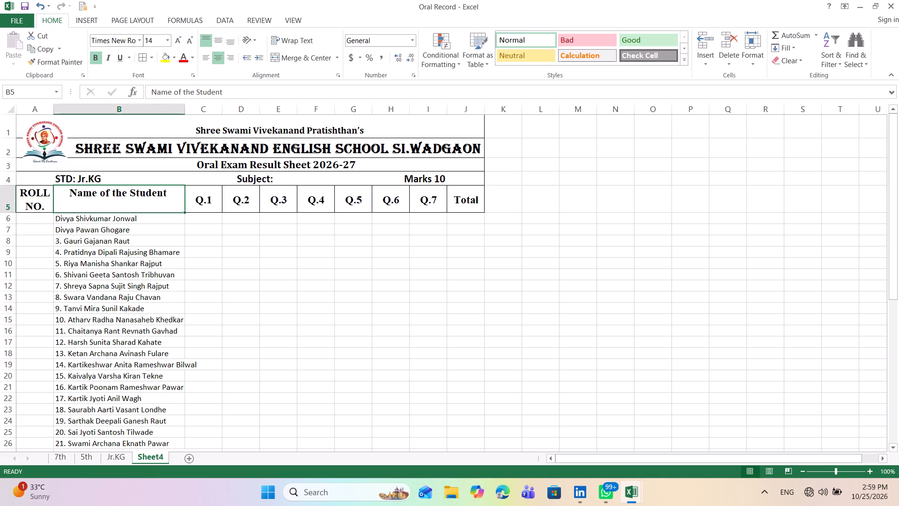
double_click(76, 243)
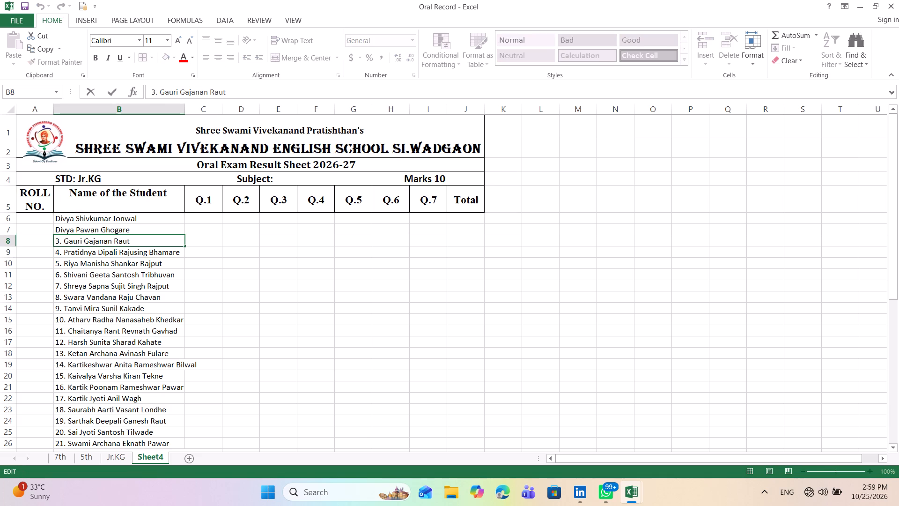
left_click(66, 241)
key("BackSpace")
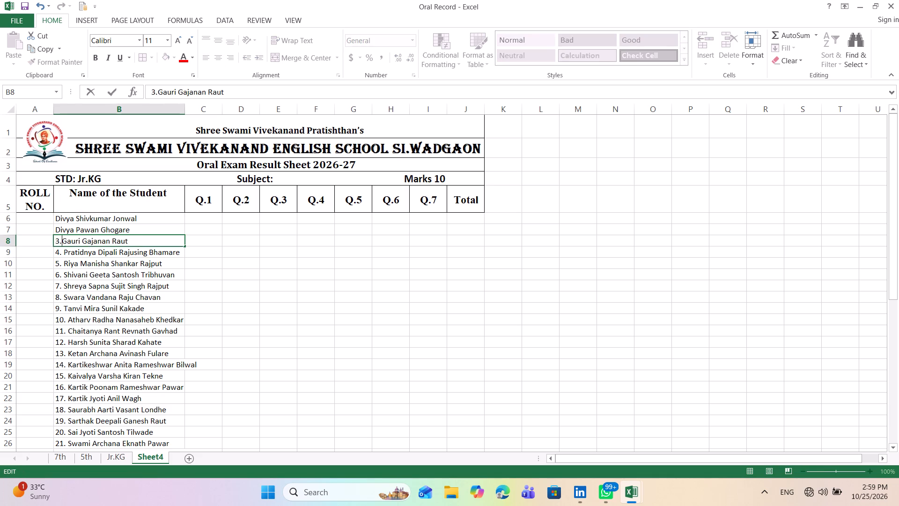
key("BackSpace")
key("BackSpace")
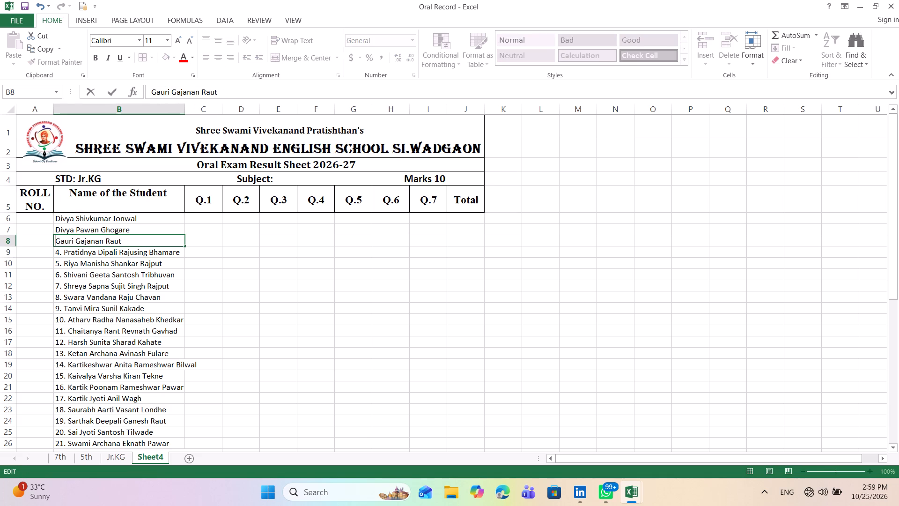
Delete the second word of the fourth student's name in B9, keeping the first name and the last two words.
left_click(81, 250)
double_click(81, 250)
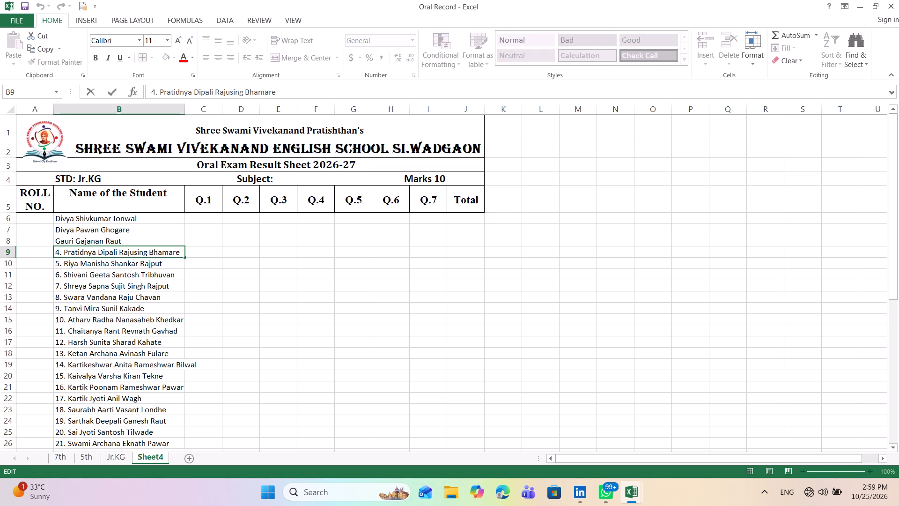
left_click(118, 253)
key("BackSpace")
key("BackSpace")
key("BackSpace")
key("BackSpace")
key("BackSpace")
key("BackSpace")
key("BackSpace")
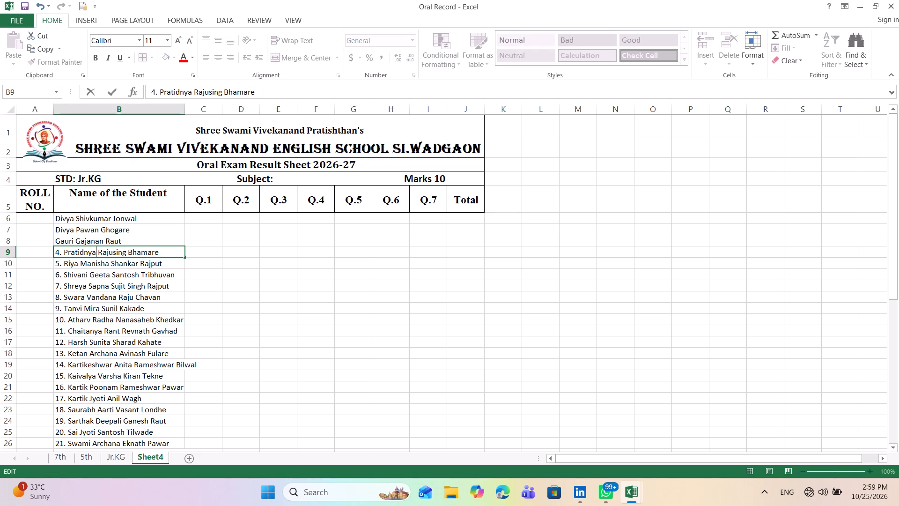
Remove the "4." prefix and its space from the student's name in cell B9.
left_click(62, 252)
key("Right")
key("BackSpace")
key("BackSpace")
key("BackSpace")
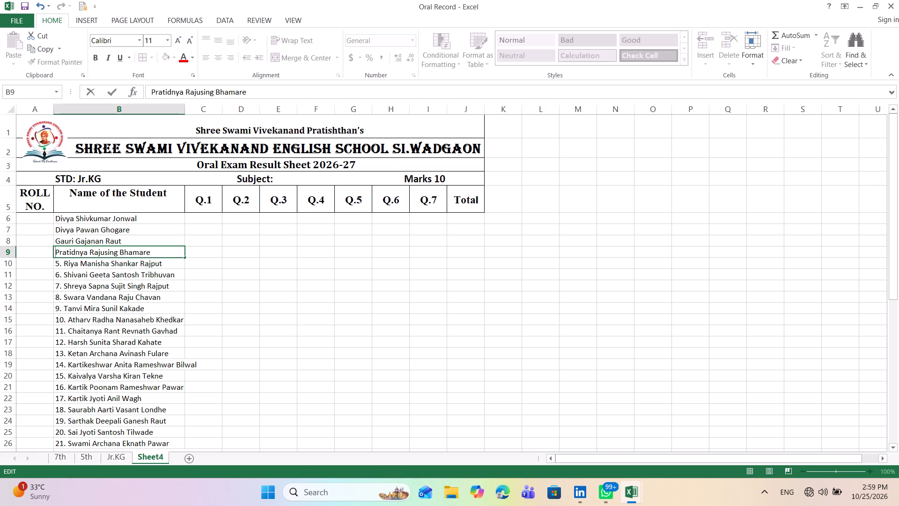
Delete the second word of the fifth student's name in B10, keeping the first name and the last two words.
double_click(107, 266)
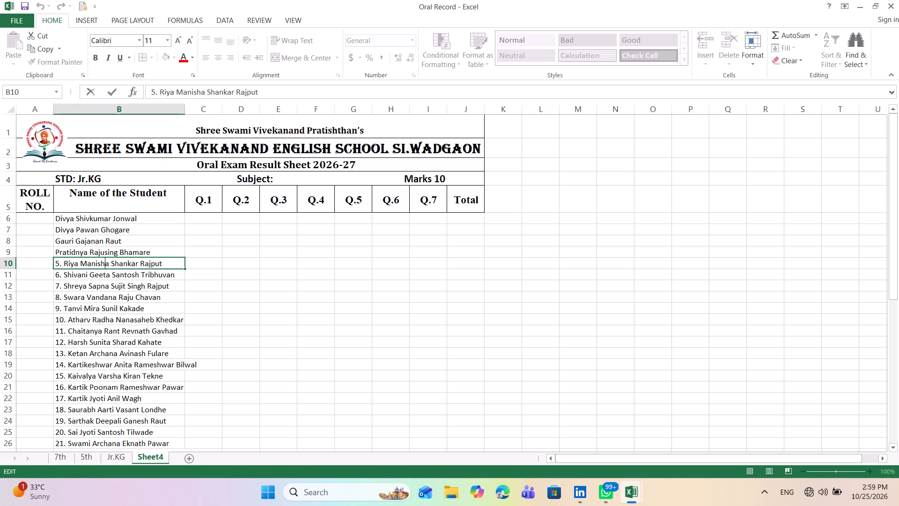
key("Right")
key("BackSpace")
key("BackSpace")
key("BackSpace")
key("BackSpace")
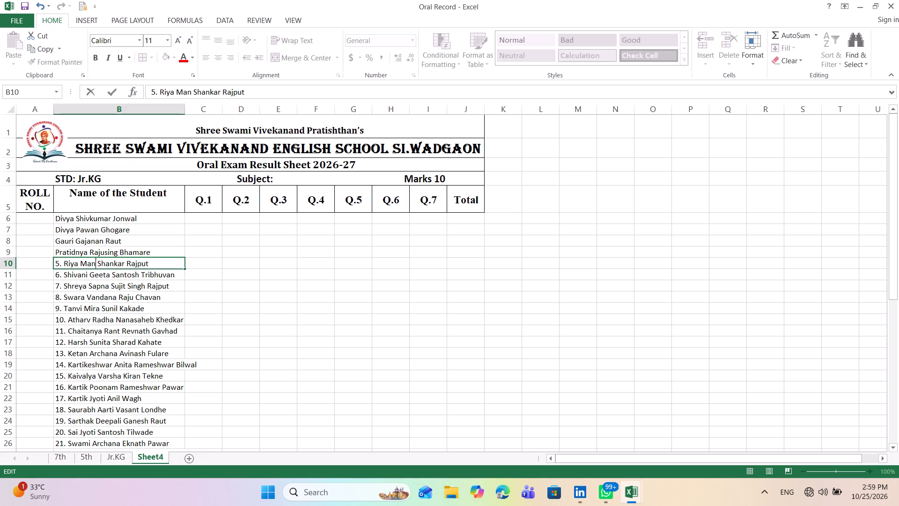
key("BackSpace")
key("BackSpace")
key("BackSpace")
key("BackSpace")
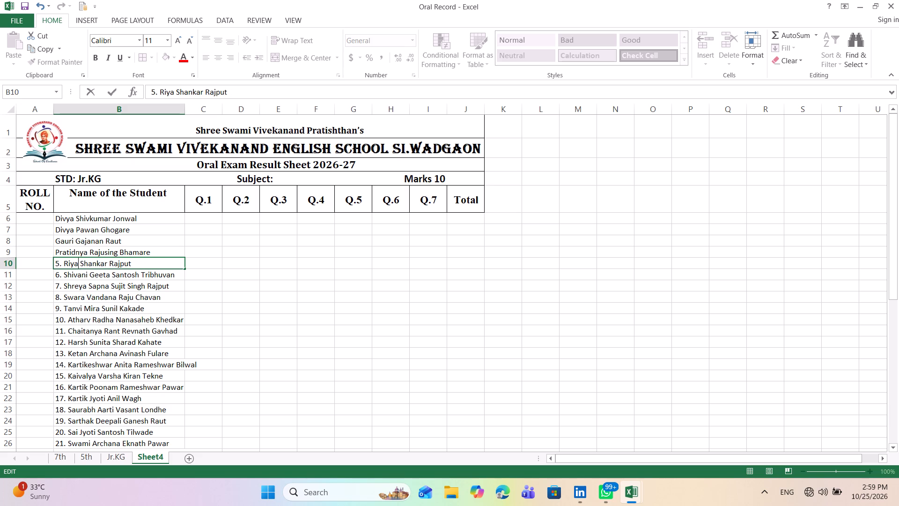
Remove the "5." prefix and its space from the student's name in cell B10.
left_click(65, 264)
key("BackSpace")
key("BackSpace")
key("BackSpace")
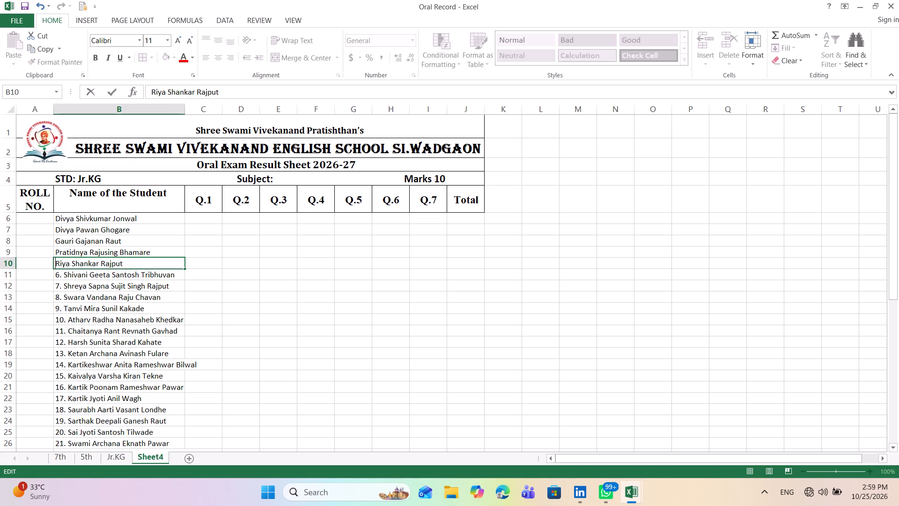
Delete the second word of the sixth student's name in B11, keeping the first name and the last two words.
double_click(104, 273)
key("Right")
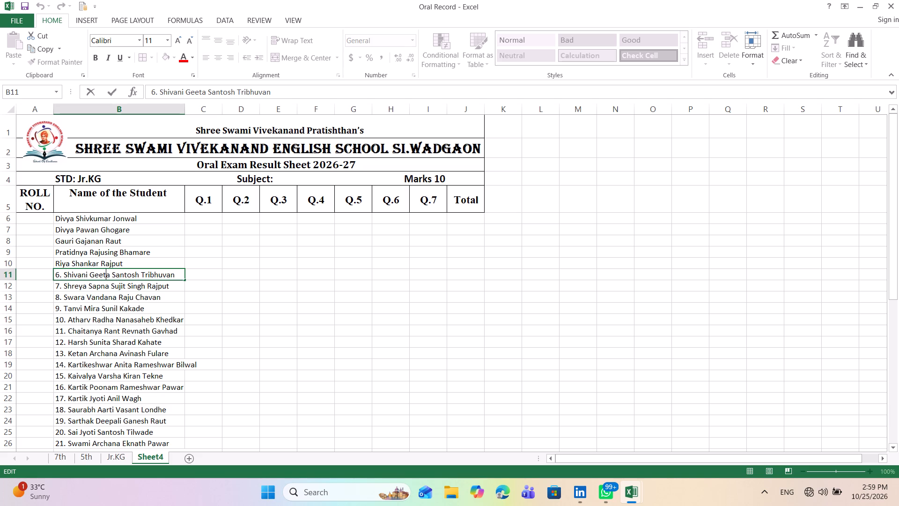
key("Right")
key("BackSpace")
key("BackSpace")
key("BackSpace")
key("BackSpace")
key("BackSpace")
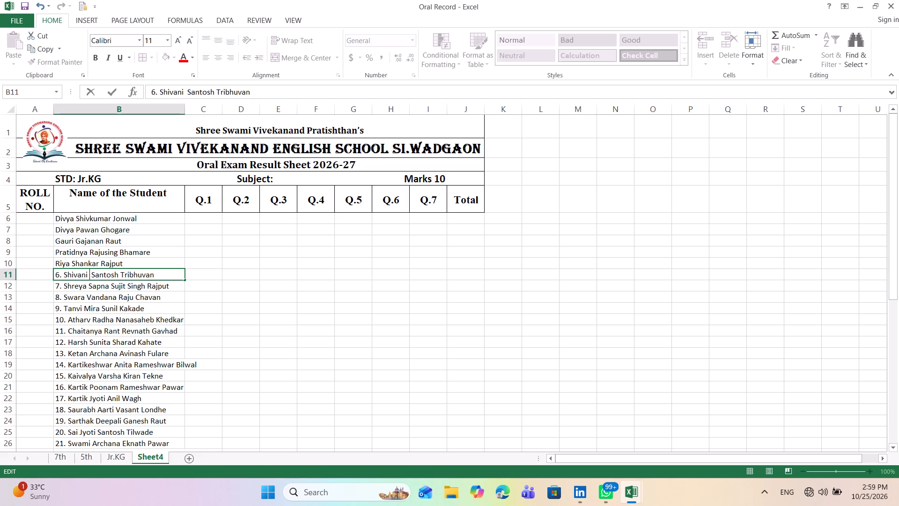
key("BackSpace")
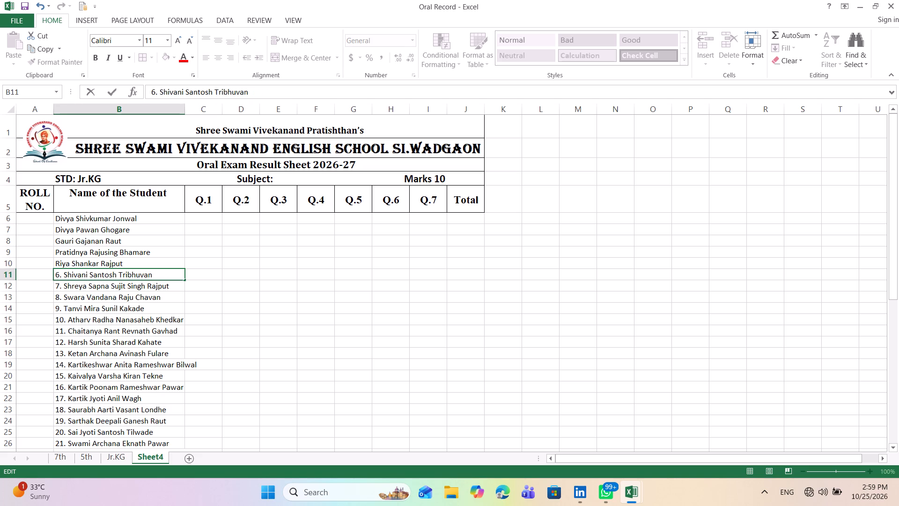
Remove the "6." prefix and its space from the student's name in cell B11.
left_click(63, 274)
key("BackSpace")
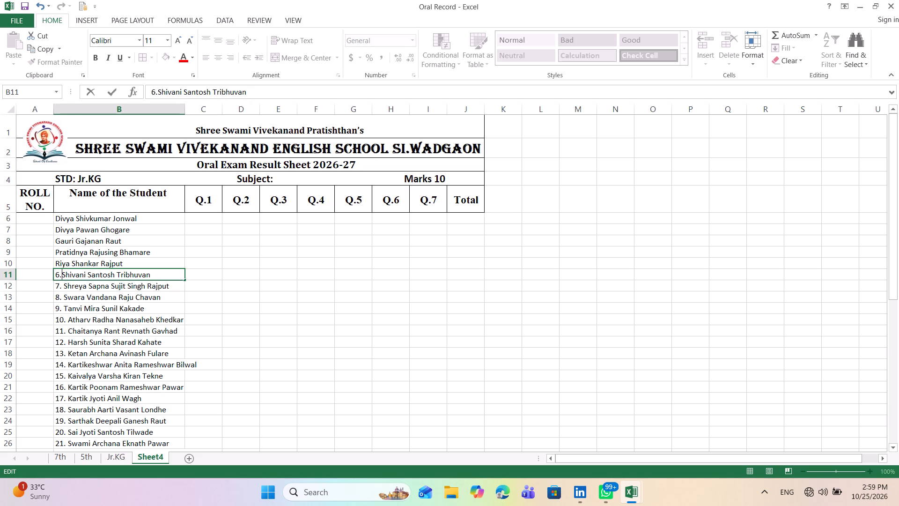
key("BackSpace")
key("BackSpace")
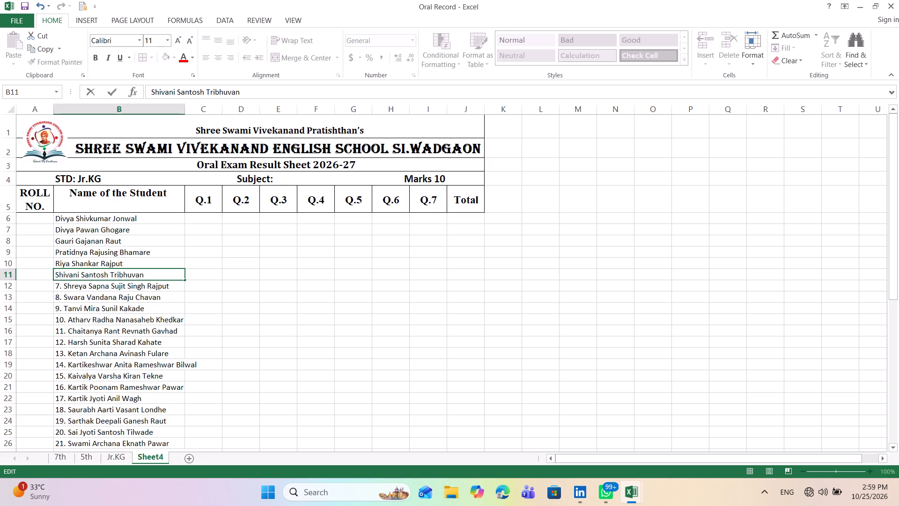
Delete the second word of the seventh student's name in B12, keeping the first name and the last three words.
double_click(100, 290)
scroll(100, 239, "up", 4)
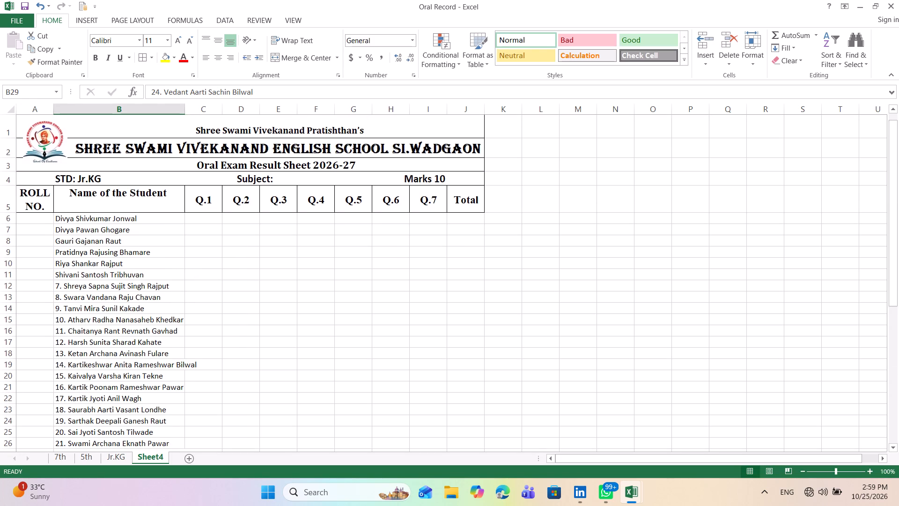
double_click(106, 286)
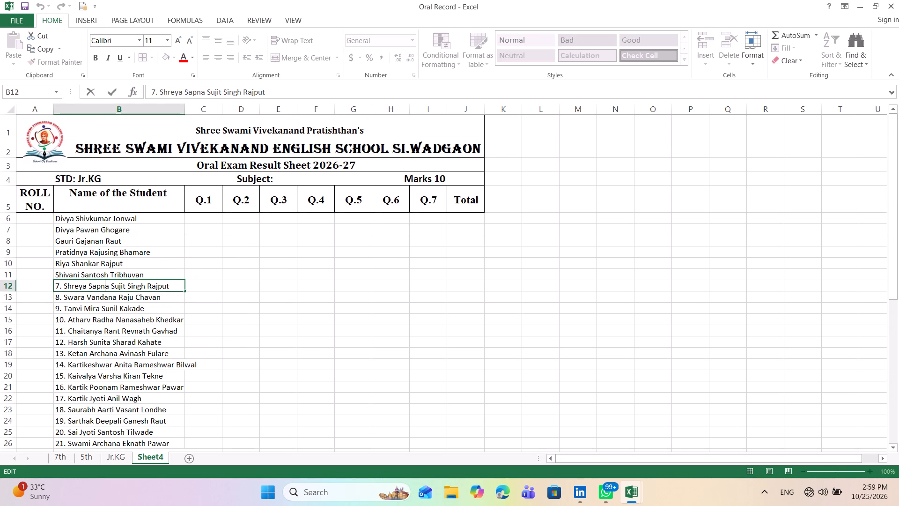
key("Right")
key("BackSpace")
key("BackSpace")
key("BackSpace")
key("BackSpace")
key("BackSpace")
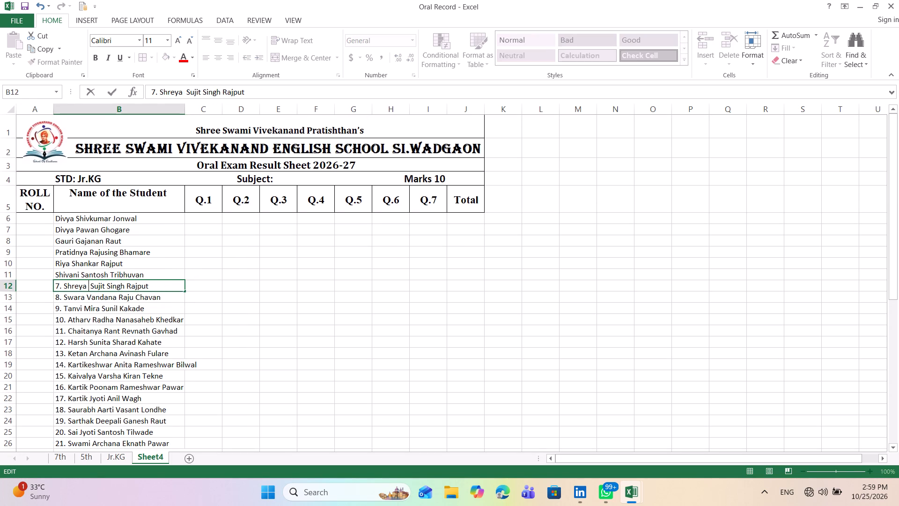
key("BackSpace")
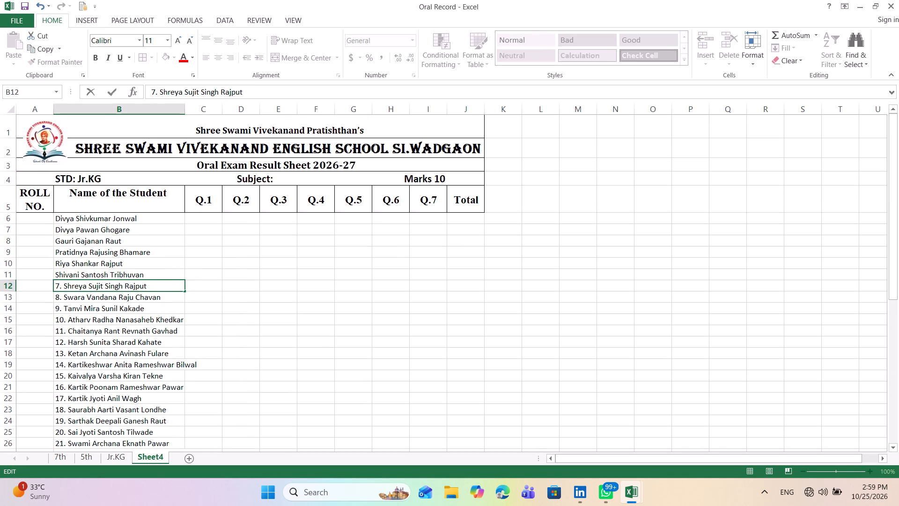
Remove the "7." prefix and its space from the student's name in cell B12.
left_click(64, 287)
key("BackSpace")
key("BackSpace")
key("BackSpace")
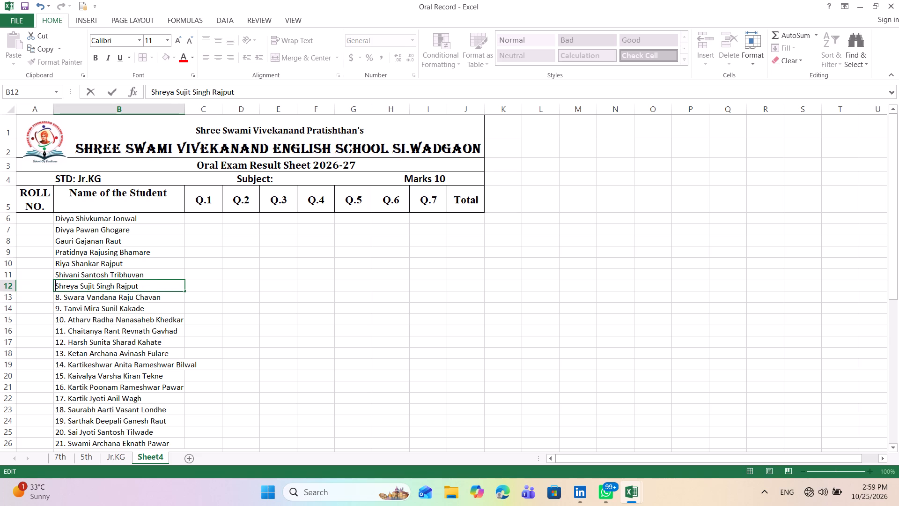
Delete the second word of the eighth student's name in B13, keeping the first name and the last two words.
double_click(111, 298)
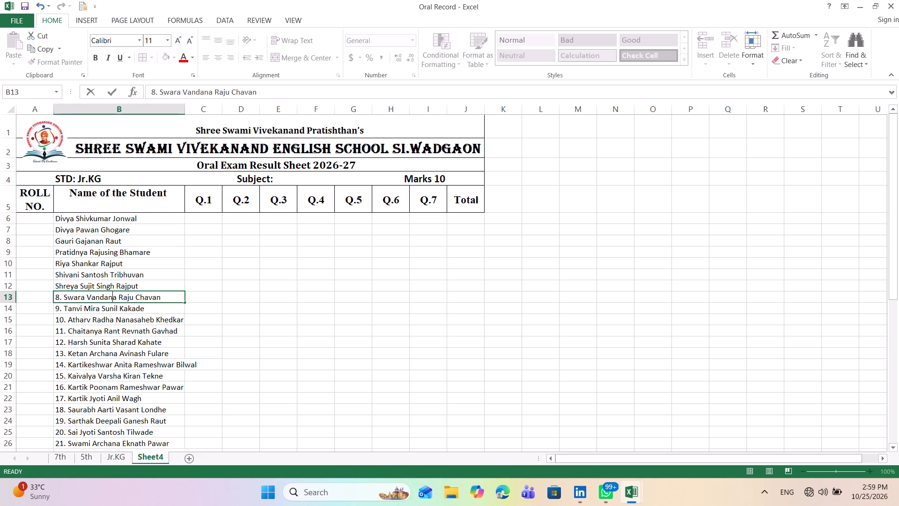
key("Right")
key("BackSpace")
key("BackSpace")
key("BackSpace")
key("BackSpace")
key("BackSpace")
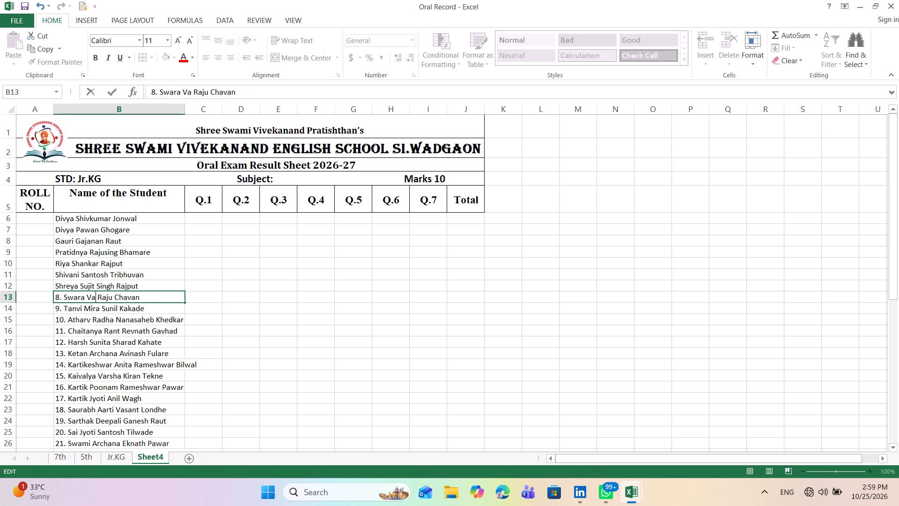
key("BackSpace")
key("BackSpace")
key("BackSpace")
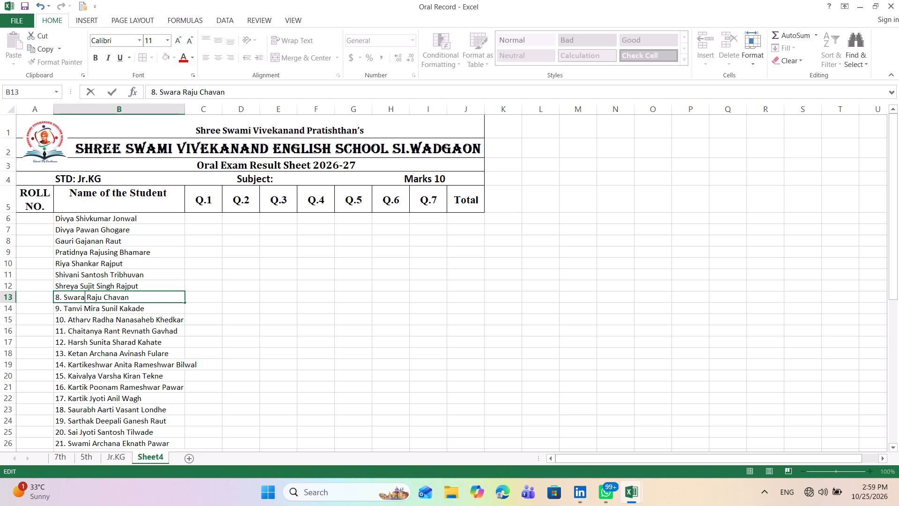
Remove the "8." prefix and its space from the student's name in cell B13.
left_click(65, 297)
key("BackSpace")
key("BackSpace")
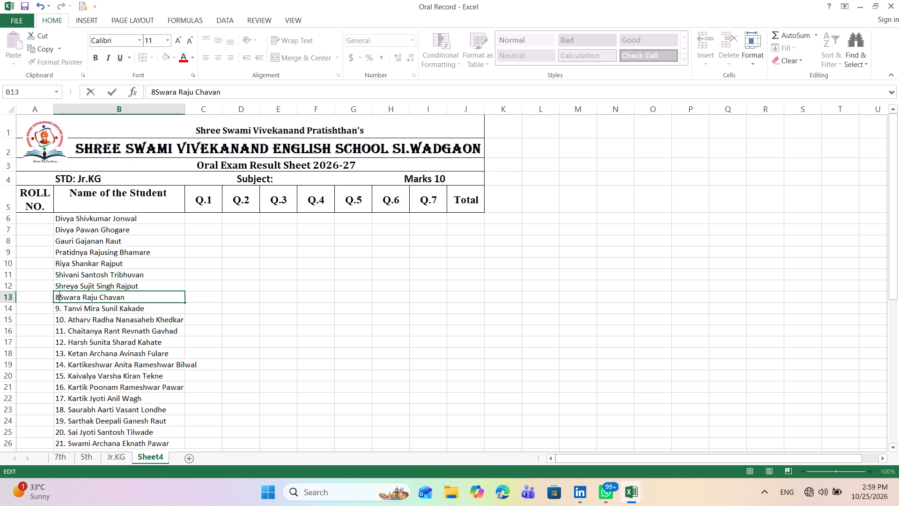
key("BackSpace")
Delete the second word of the ninth student's name in B14, keeping the first name and the last two words.
double_click(101, 310)
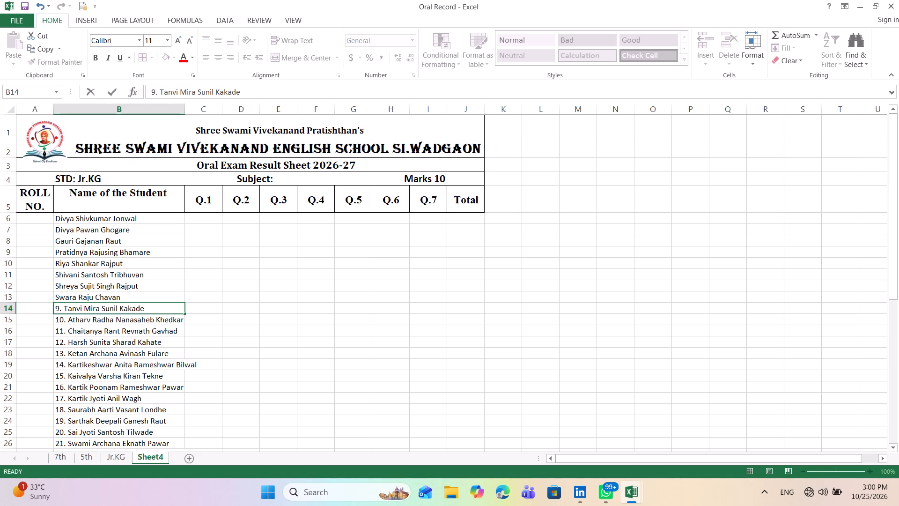
key("BackSpace")
key("BackSpace")
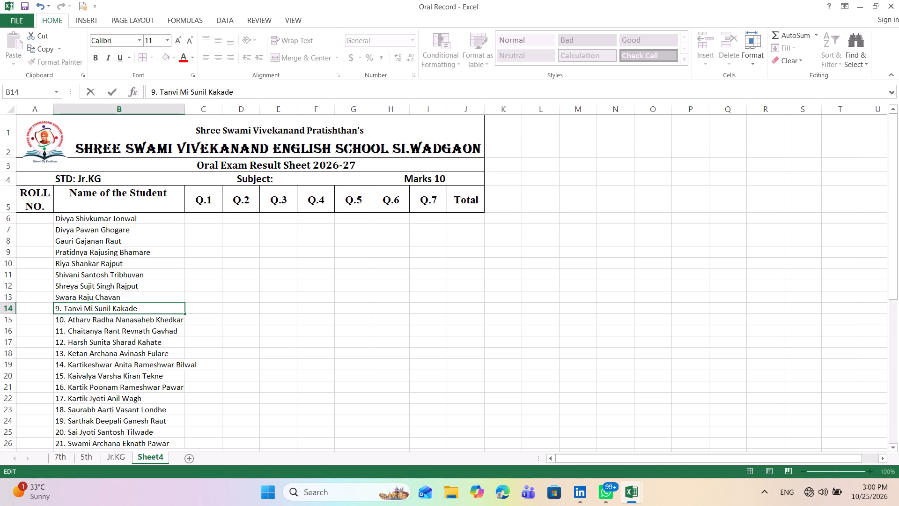
key("BackSpace")
key("BackSpace")
key("BackSpace")
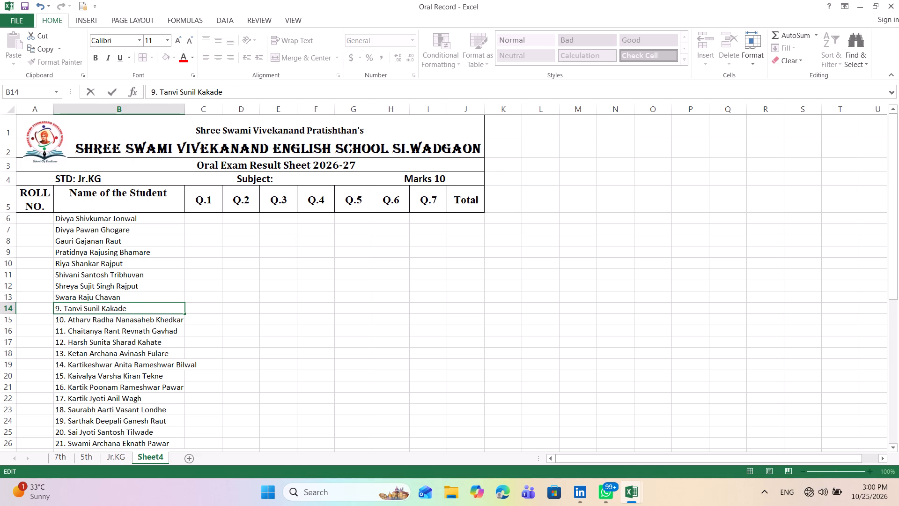
Remove the "9." prefix and its space from the student's name in cell B14.
left_click(65, 309)
key("BackSpace")
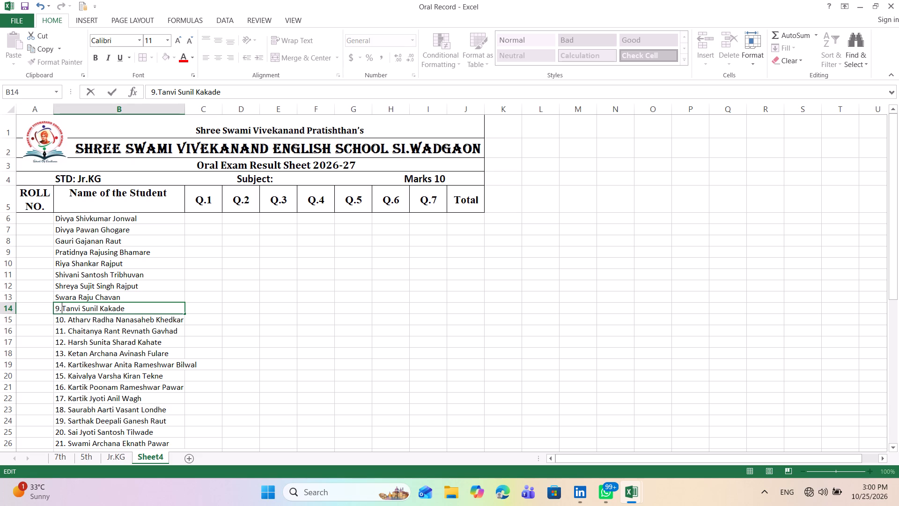
key("BackSpace")
key("BackSpace")
Delete the second word of the tenth student's name in B15, keeping the first name and the last two words.
double_click(109, 322)
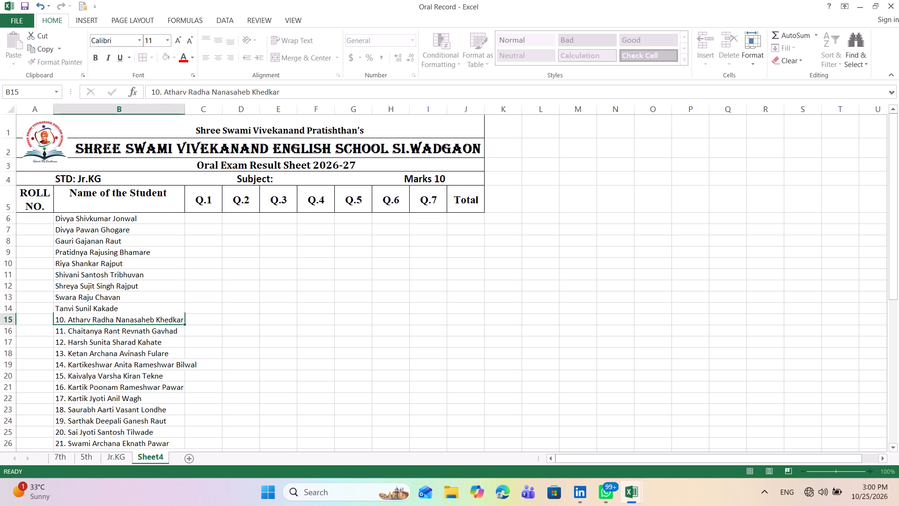
key("Right")
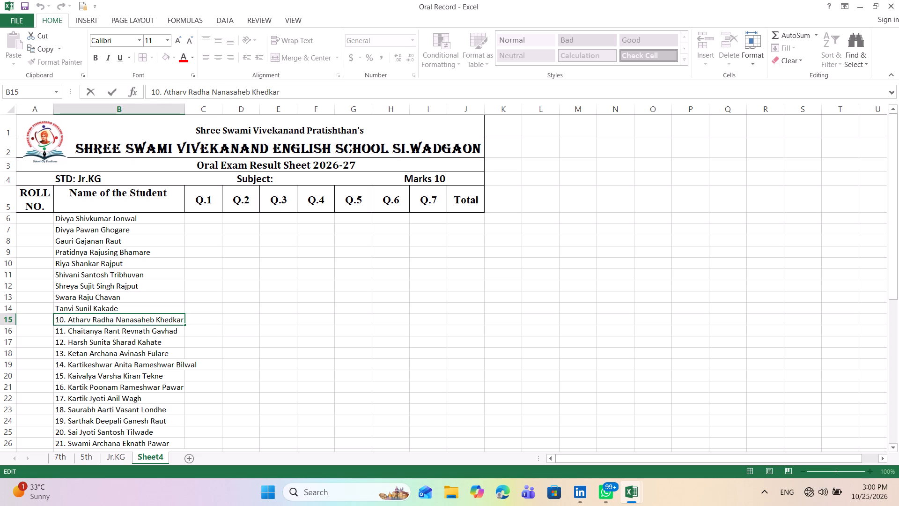
key("BackSpace")
key("BackSpace")
key("BackSpace")
key("BackSpace")
key("BackSpace")
key("BackSpace")
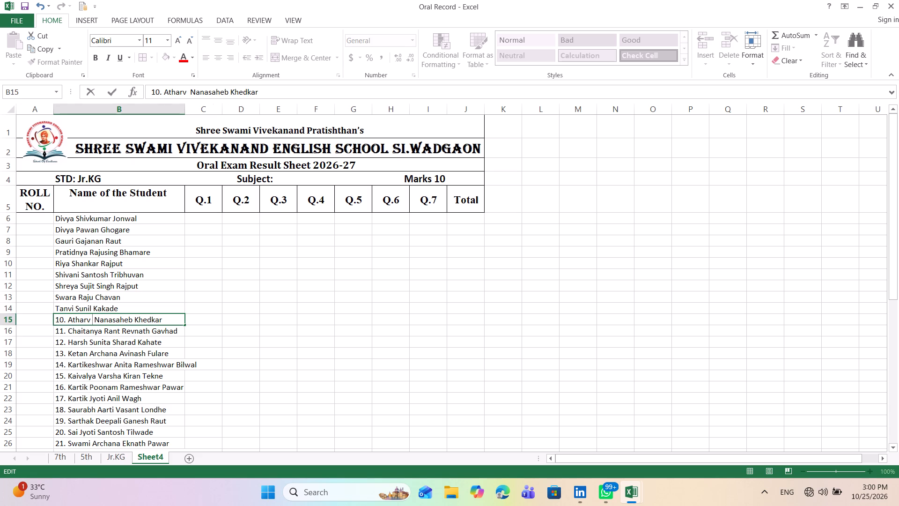
Remove the "10." prefix and its space from the student's name in cell B15.
left_click(67, 320)
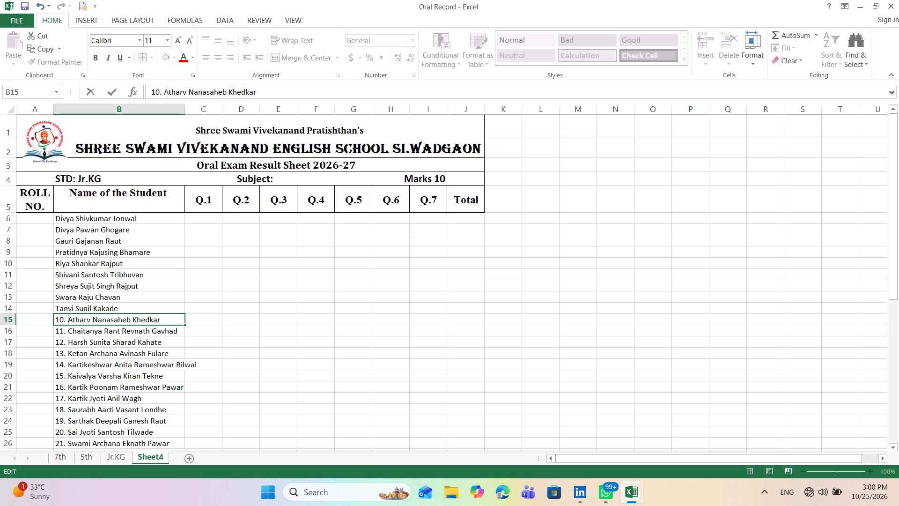
key("BackSpace")
key("BackSpace")
key("BackSpace")
key("BackSpace")
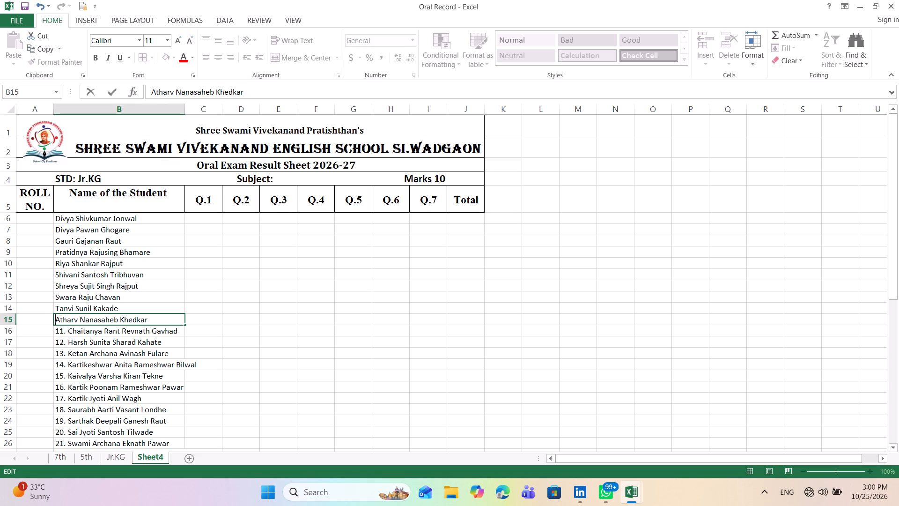
Delete the second word of the eleventh student's name in B16, keeping the first name and the last two words.
double_click(118, 331)
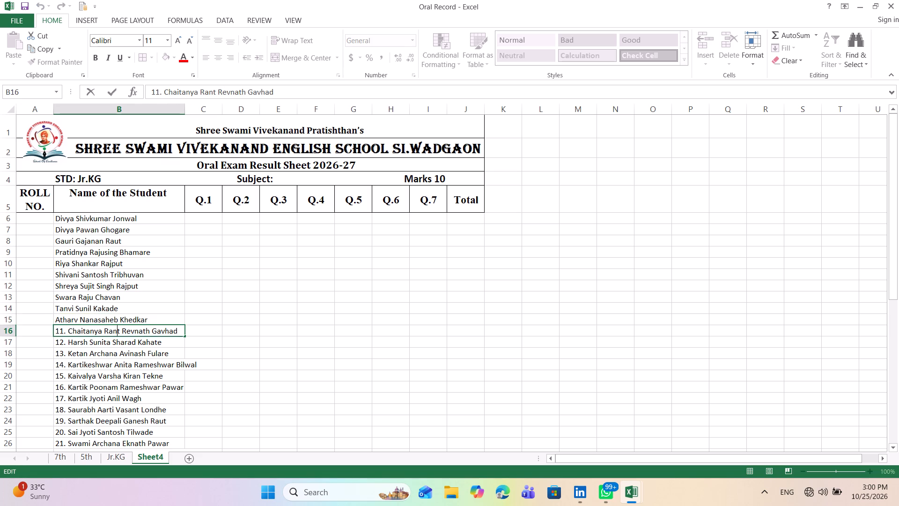
key("Right")
key("BackSpace")
key("BackSpace")
key("BackSpace")
key("BackSpace")
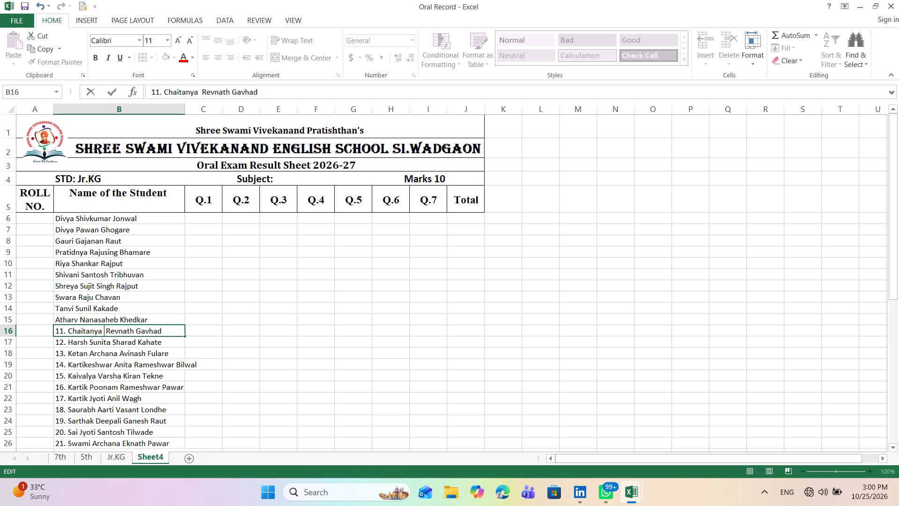
key("BackSpace")
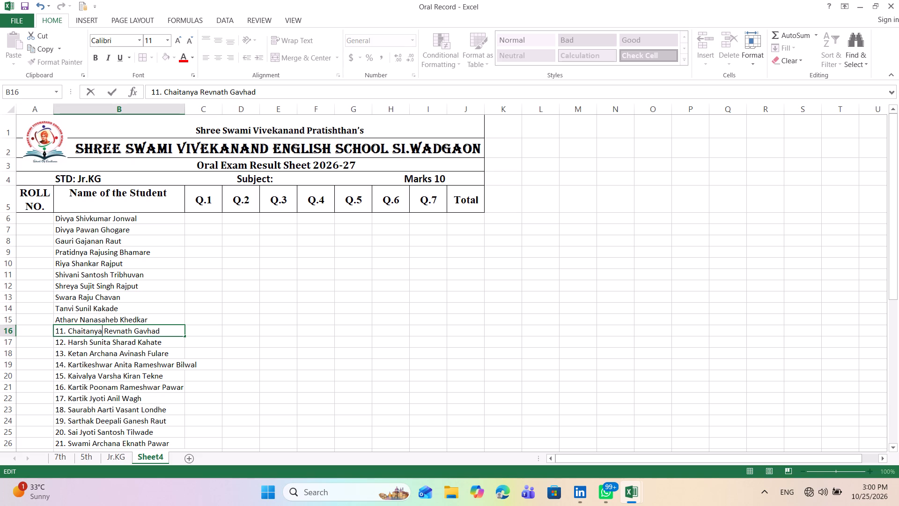
Remove the "11." prefix and its space from the student's name in cell B16.
left_click(69, 333)
key("BackSpace")
key("BackSpace")
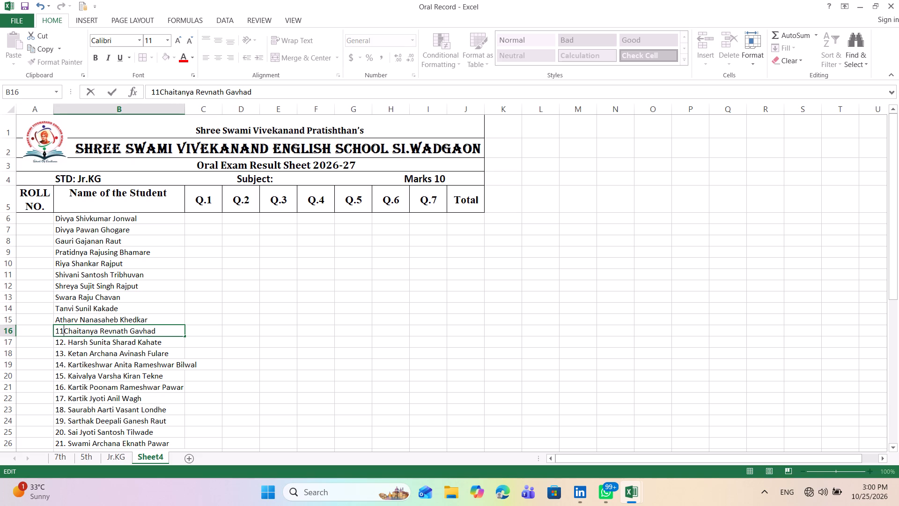
key("BackSpace")
key("BackSpace")
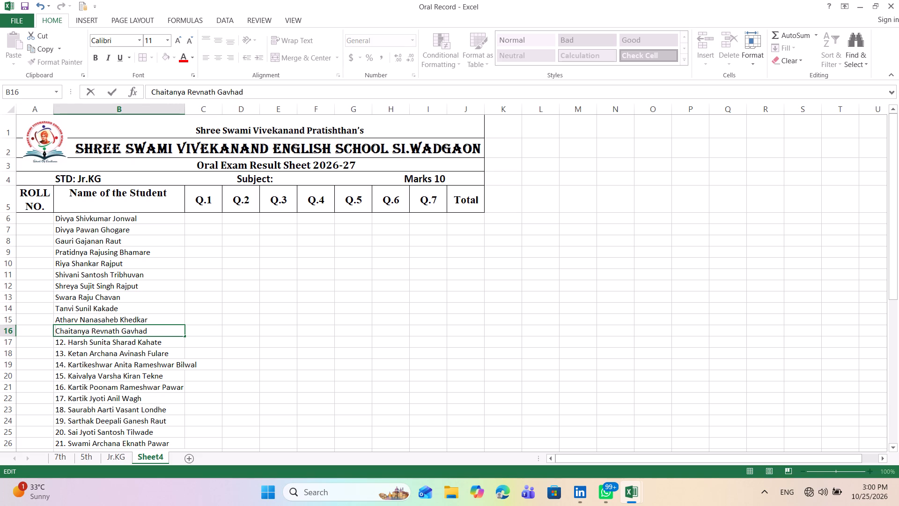
Delete the second word of the twelfth student's name in B17, keeping the first name and the last two words.
double_click(110, 344)
key("BackSpace")
key("BackSpace")
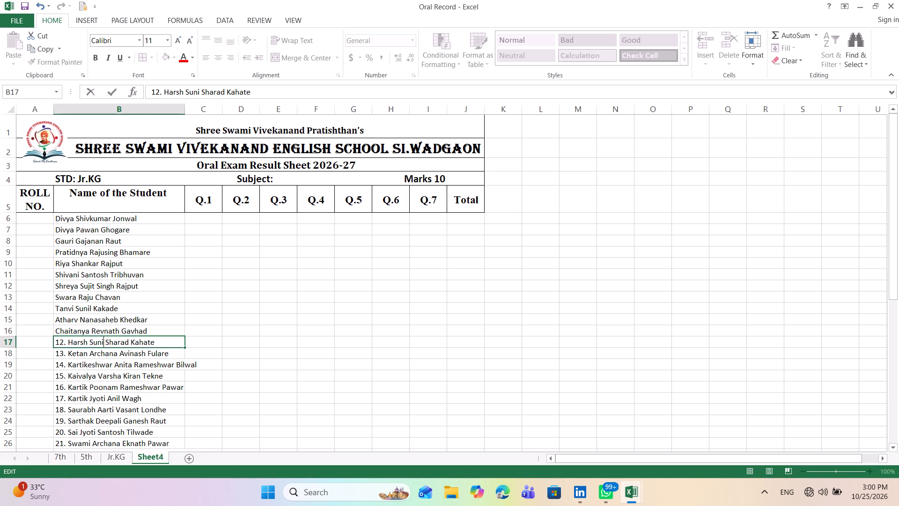
key("BackSpace")
key("BackSpace")
key("BackSpace")
key("BackSpace")
key("BackSpace")
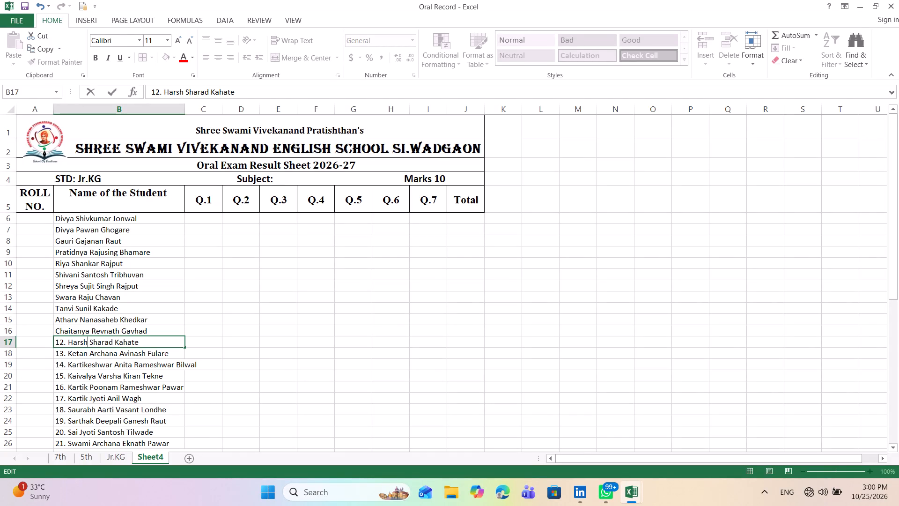
Remove the "12." prefix and its space from the student's name in cell B17.
left_click(71, 343)
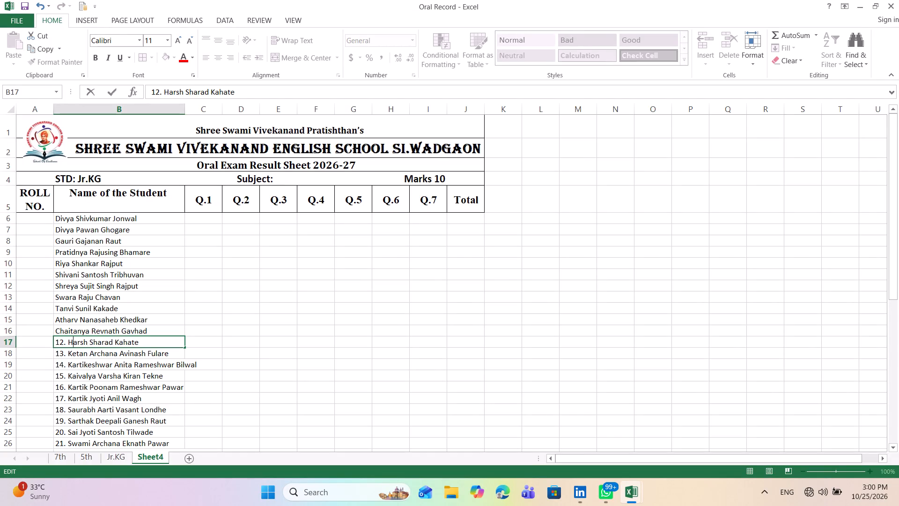
left_click(69, 342)
key("BackSpace")
key("BackSpace")
key("BackSpace")
key("BackSpace")
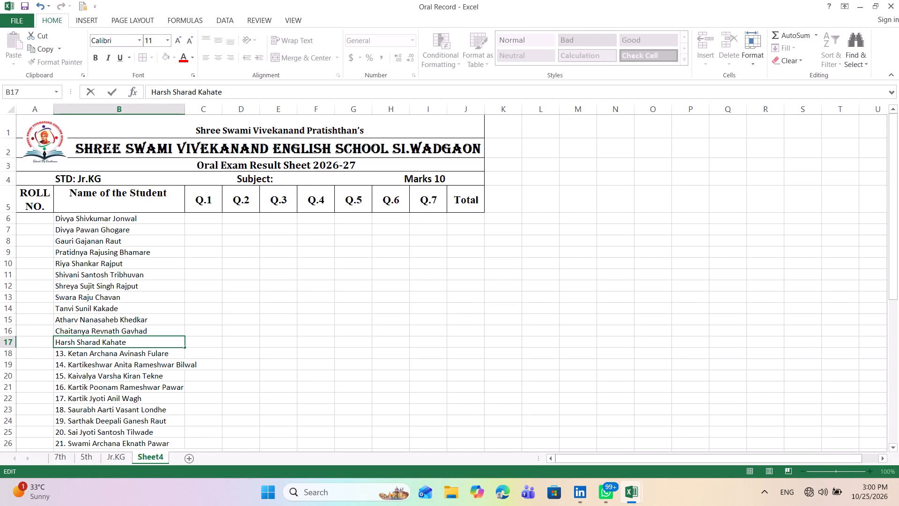
Delete the second word of the thirteenth student's name in B18, keeping the first name and the last two words.
double_click(112, 357)
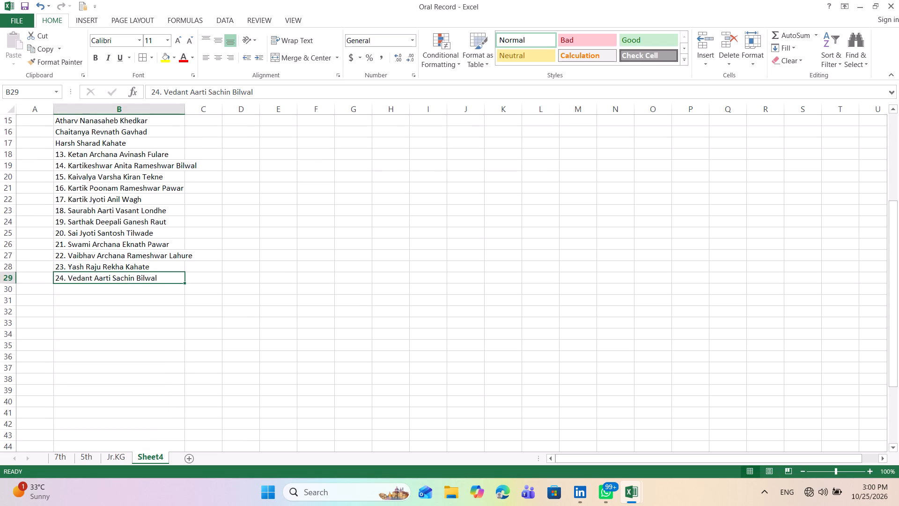
scroll(130, 250, "up", 2)
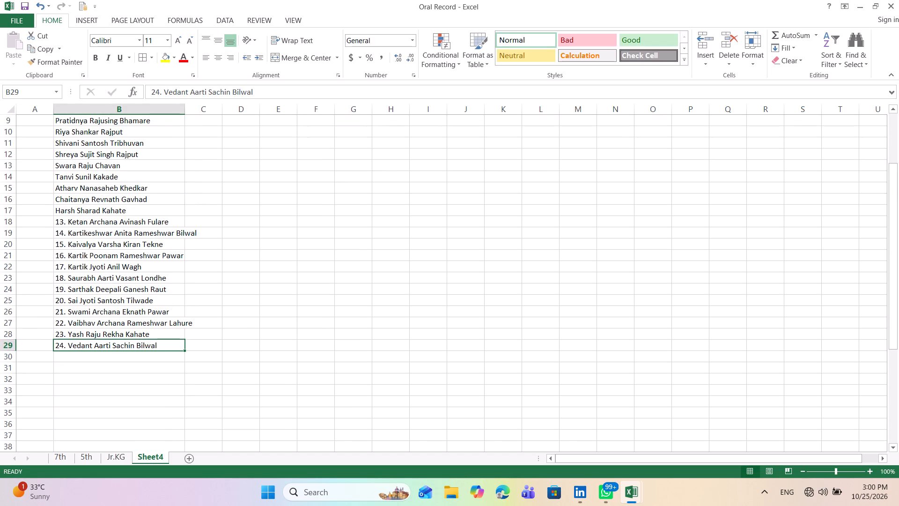
double_click(111, 224)
key("Right")
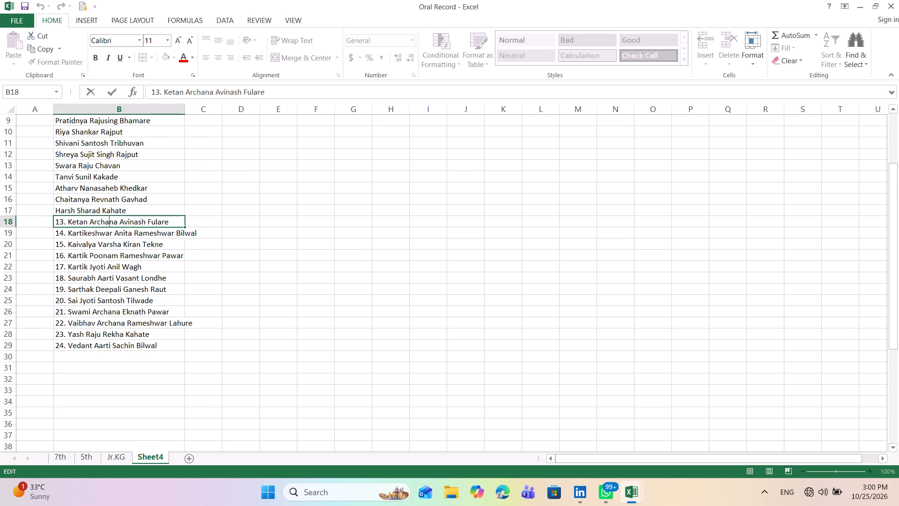
key("Right")
key("BackSpace")
key("BackSpace")
key("BackSpace")
key("BackSpace")
key("BackSpace")
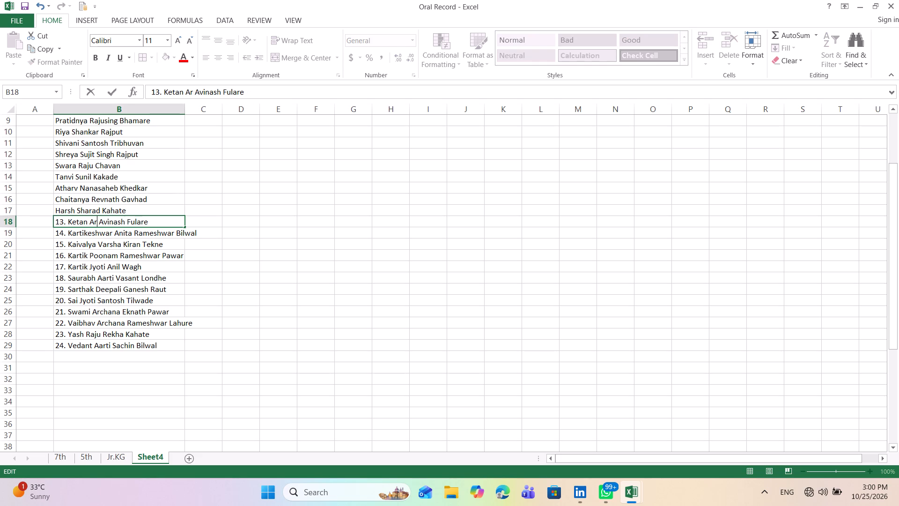
key("BackSpace")
key("BackSpace")
key("BackSpace")
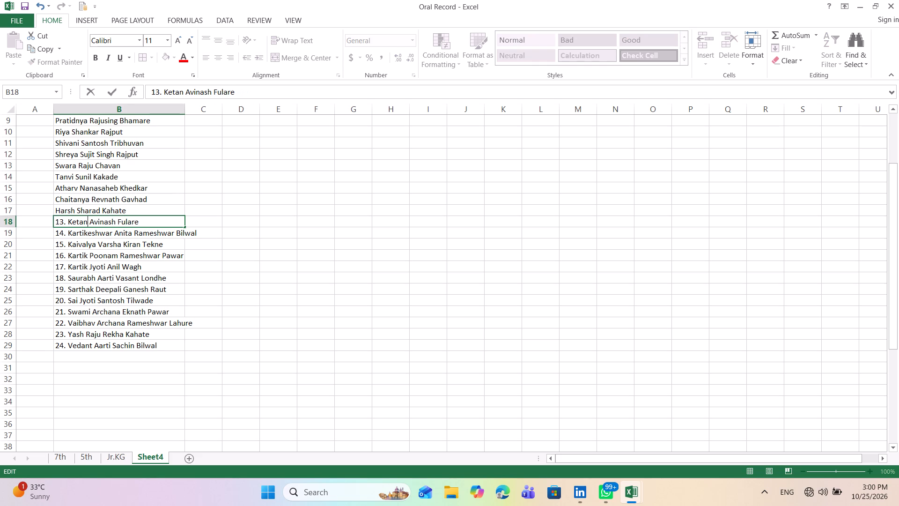
Remove the "13." prefix and its space from the student's name in cell B18.
left_click(68, 221)
key("BackSpace")
key("BackSpace")
key("BackSpace")
key("BackSpace")
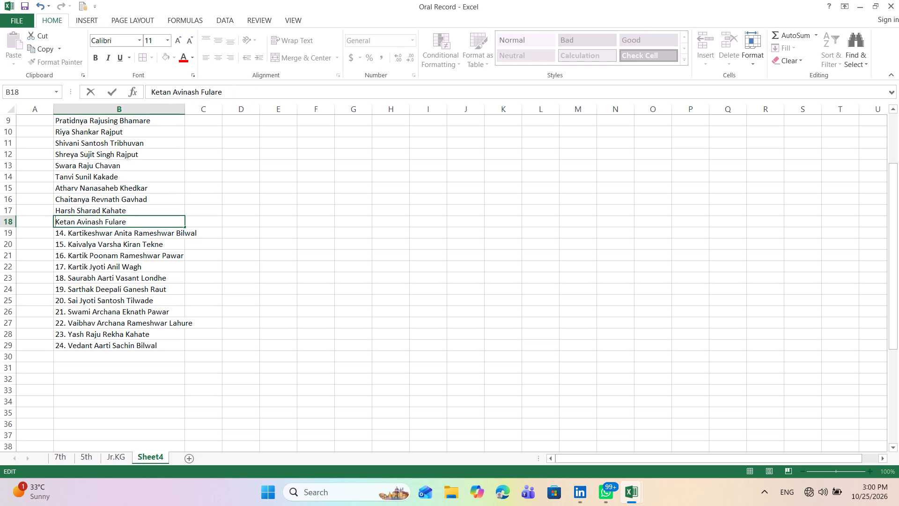
Delete the second word of the fourteenth student's name in B19, keeping the first name and the last two words.
double_click(125, 234)
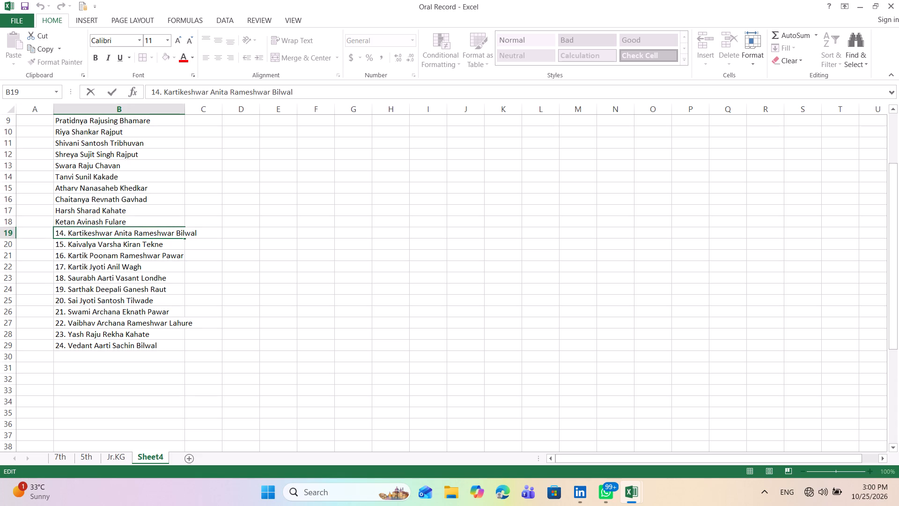
key("Right")
key("Right")
key("BackSpace")
key("BackSpace")
key("BackSpace")
key("BackSpace")
key("BackSpace")
key("BackSpace")
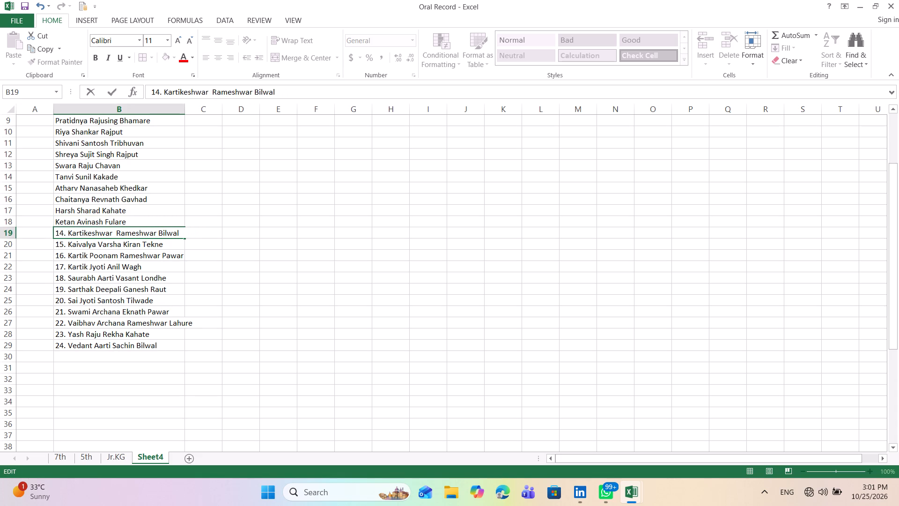
key("space")
key("BackSpace")
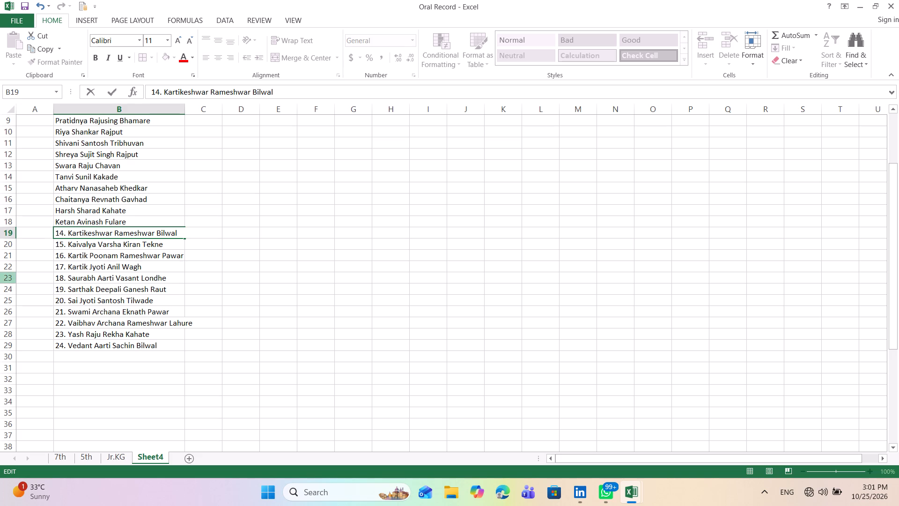
Remove the "14." prefix and its space from the student's name in cell B19.
double_click(66, 233)
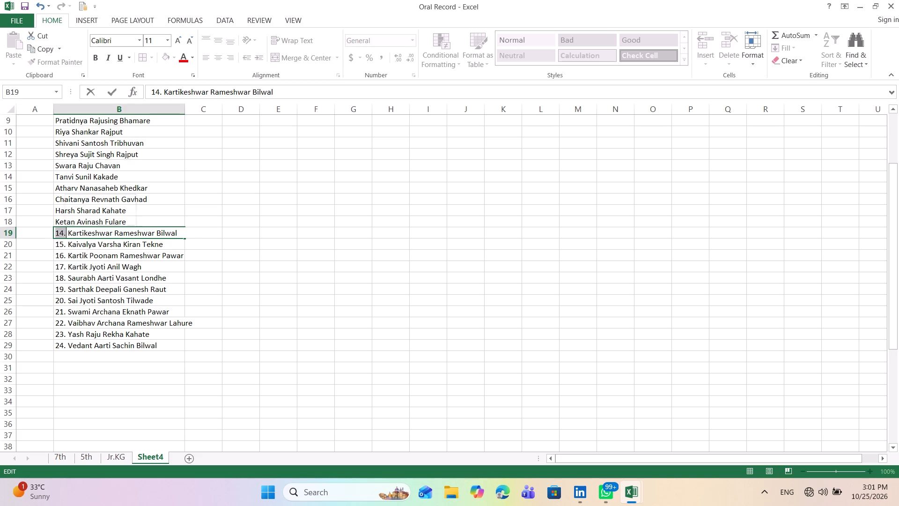
key("BackSpace")
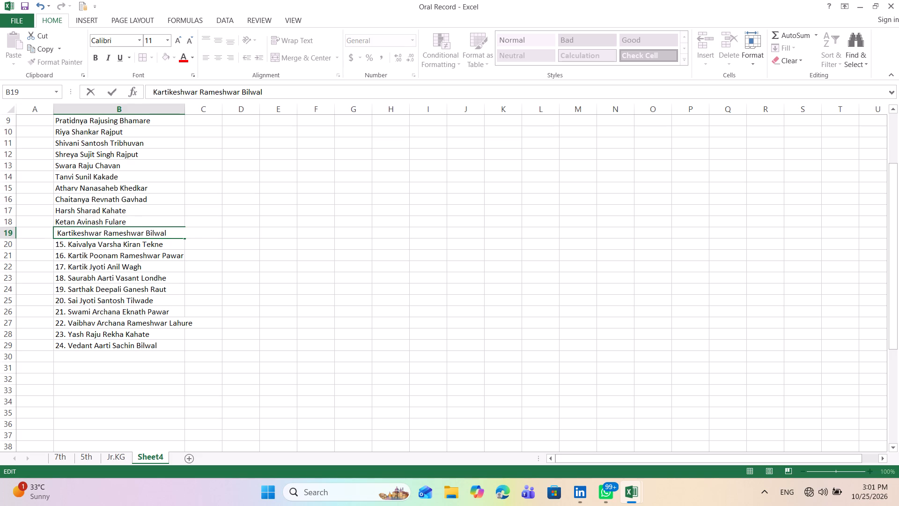
key("Right")
key("BackSpace")
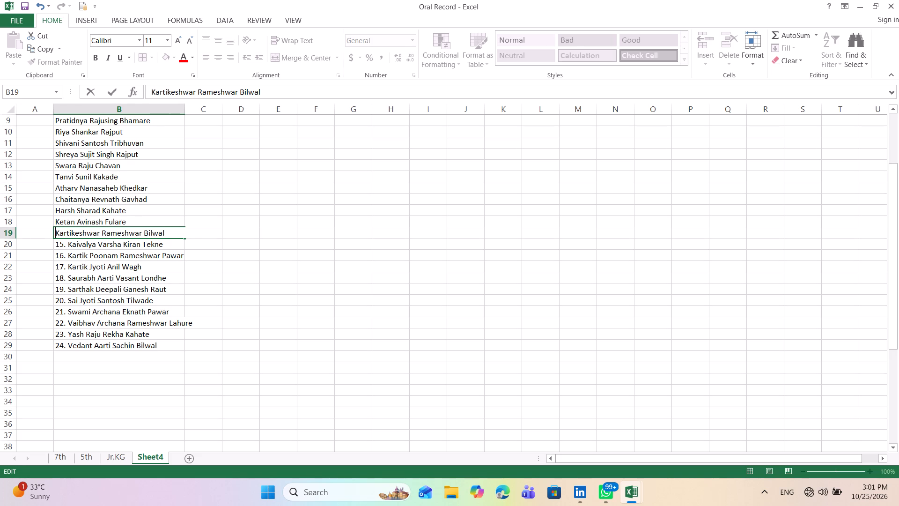
Delete the second word of the fifteenth student's name in B20, keeping the first name and the last two words.
double_click(116, 245)
key("Right")
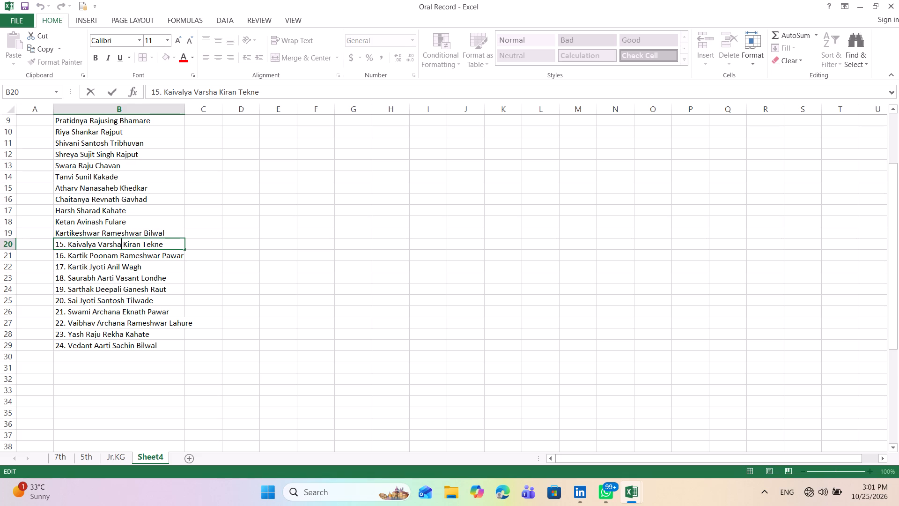
key("BackSpace")
key("BackSpace")
key("BackSpace")
key("BackSpace")
key("BackSpace")
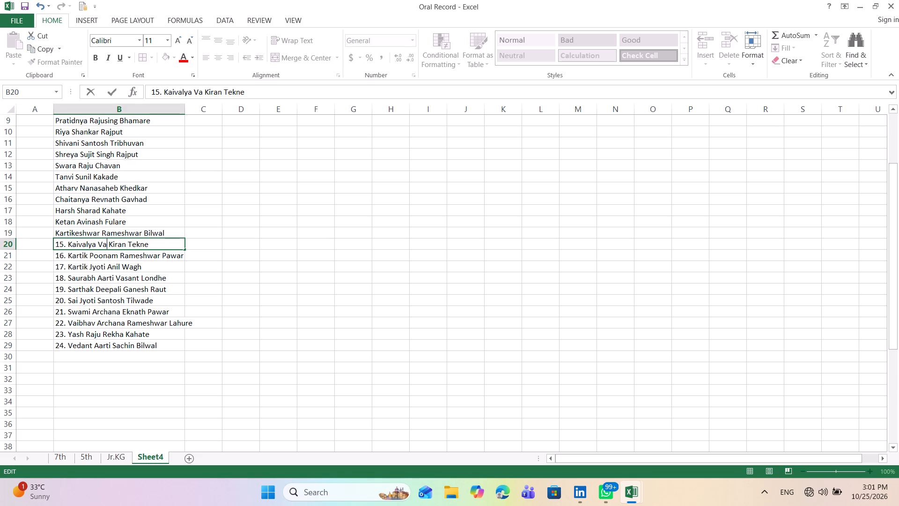
key("BackSpace")
key("BackSpace")
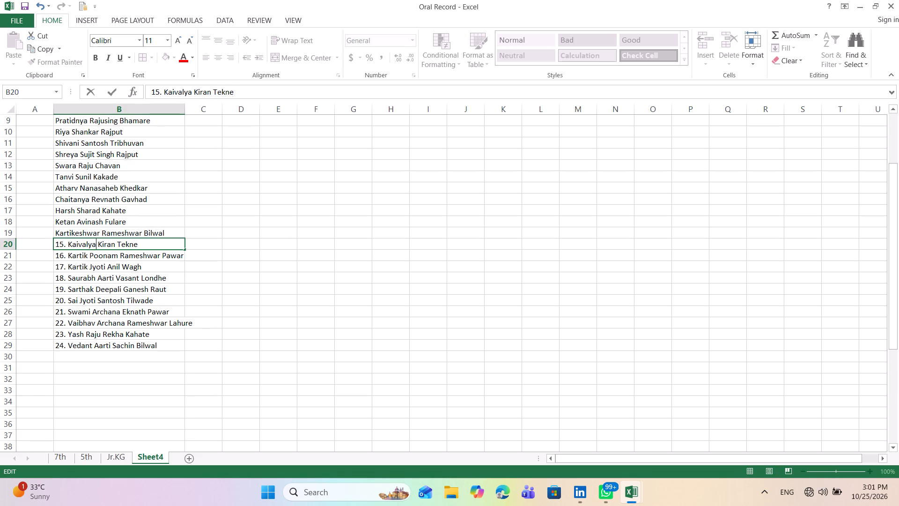
Remove the "15." prefix and its space from the student's name in cell B20.
left_click(68, 245)
key("BackSpace")
key("BackSpace")
key("BackSpace")
key("BackSpace")
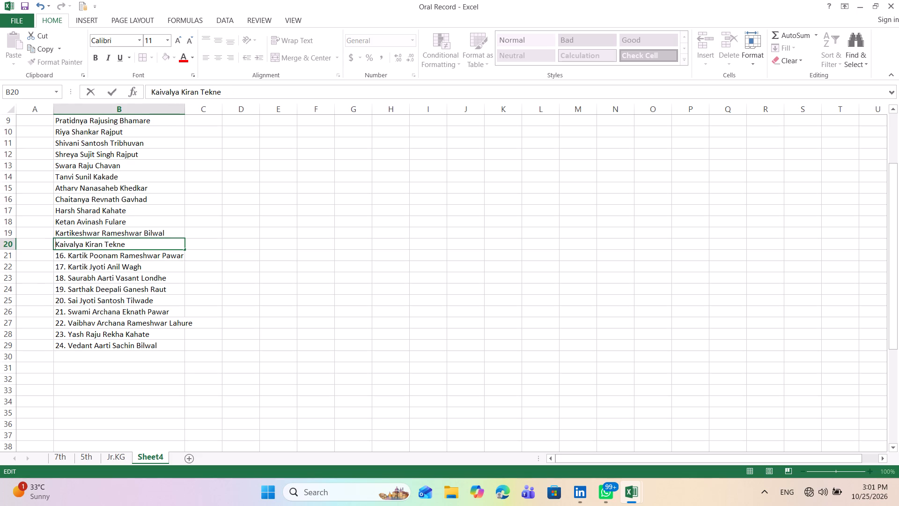
Delete the second word of the sixteenth student's name in B21, keeping the first name and the last two words.
double_click(117, 258)
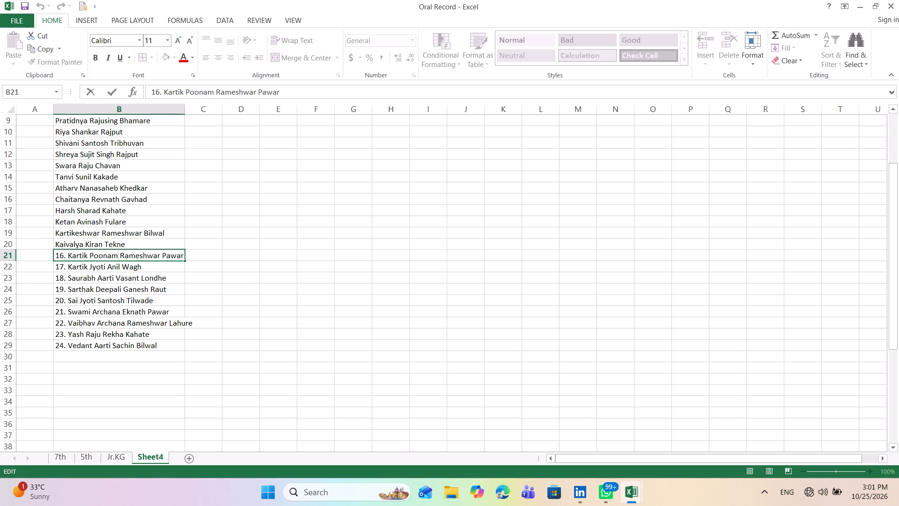
key("BackSpace")
key("BackSpace")
key("BackSpace")
key("BackSpace")
key("BackSpace")
key("BackSpace")
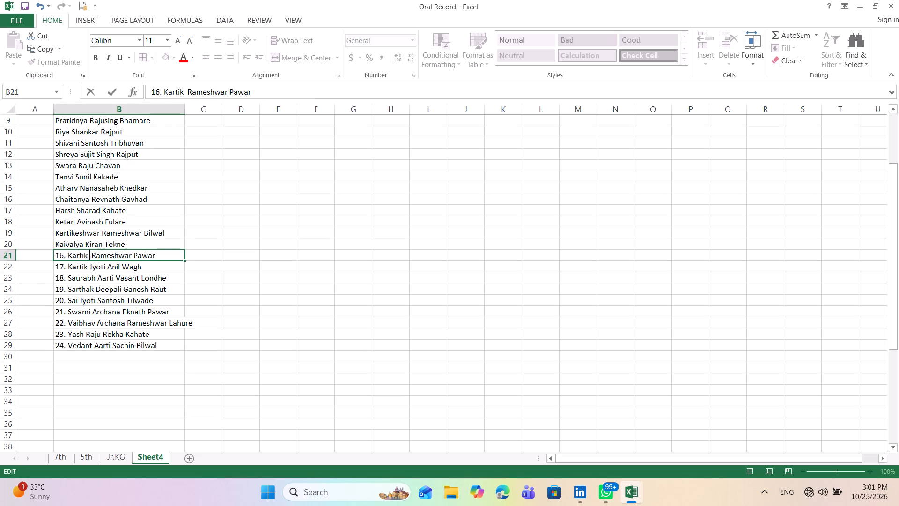
key("BackSpace")
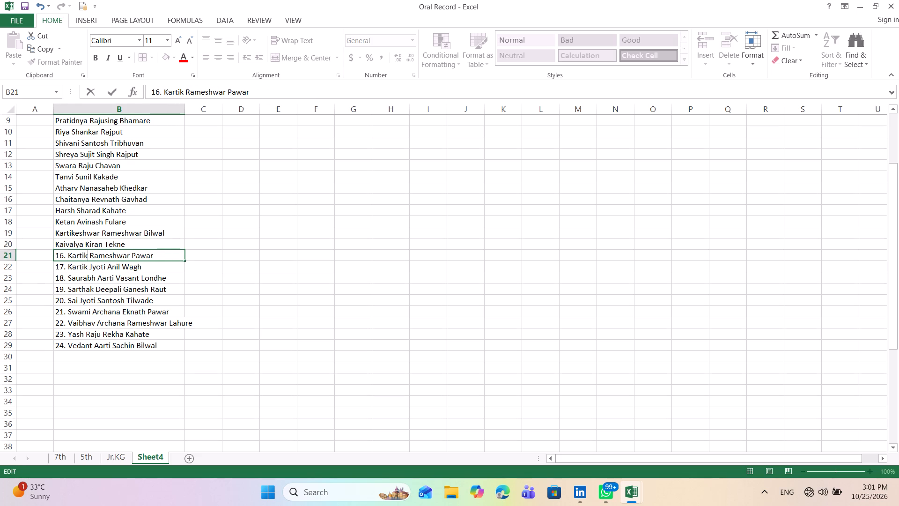
Remove the "16." prefix and its space from the student's name in cell B21.
left_click(69, 259)
key("BackSpace")
key("BackSpace")
key("BackSpace")
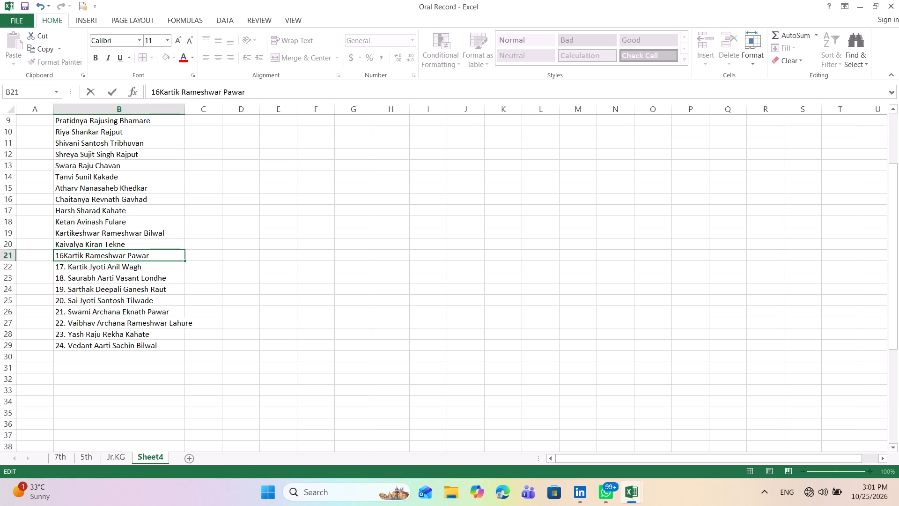
key("BackSpace")
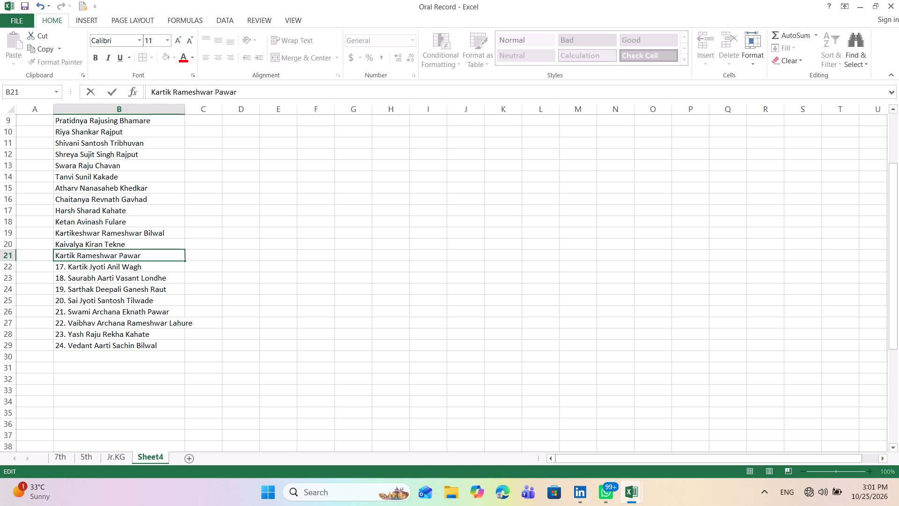
Delete the second word of the seventeenth student's name in B22, keeping the first name and the last two words.
double_click(106, 267)
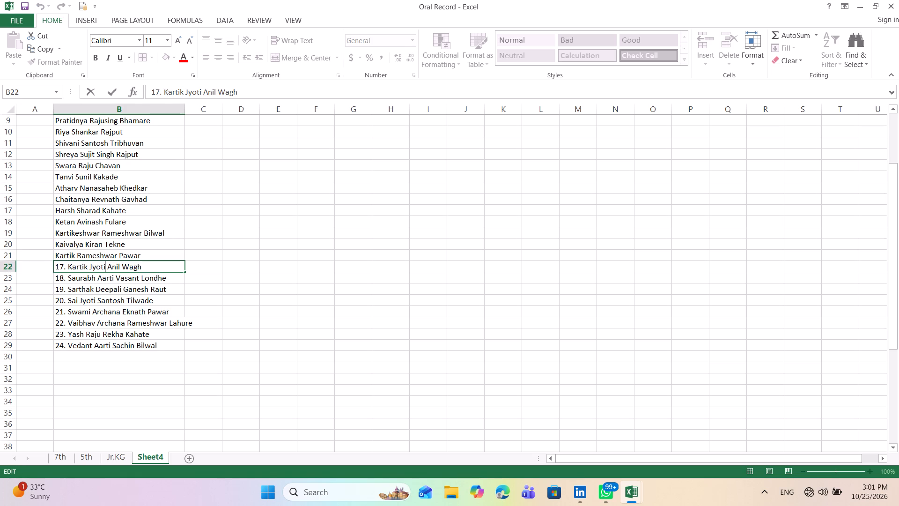
key("BackSpace")
key("BackSpace")
key("BackSpace")
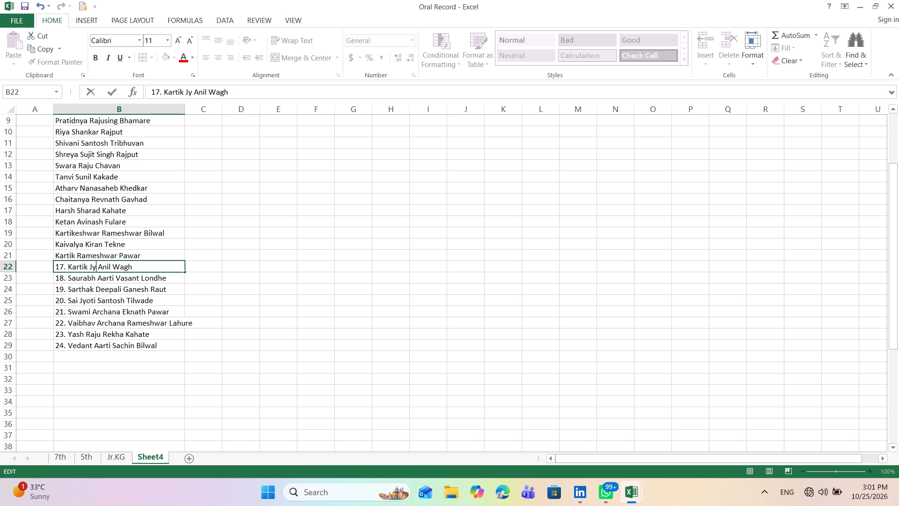
key("BackSpace")
key("BackSpace")
key("BackSpace")
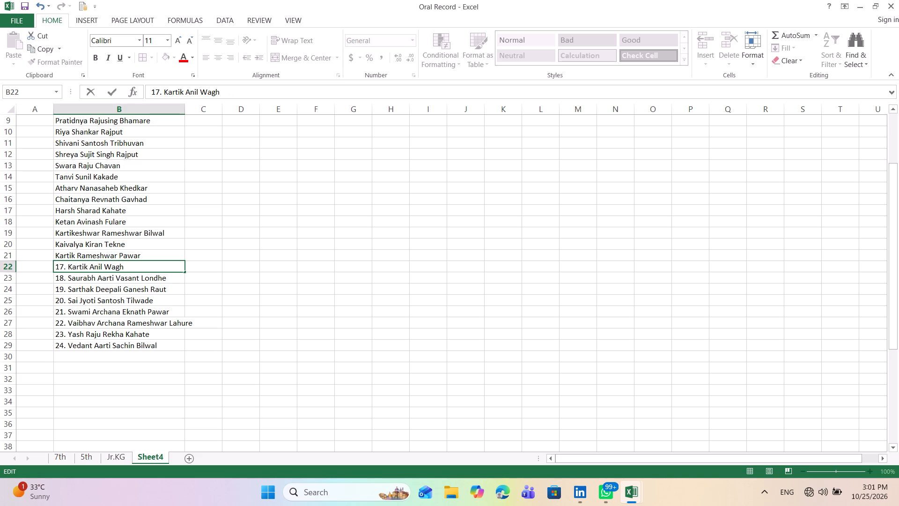
Remove the "17." prefix and its space from the student's name in cell B22.
left_click(67, 267)
key("BackSpace")
key("BackSpace")
key("BackSpace")
key("BackSpace")
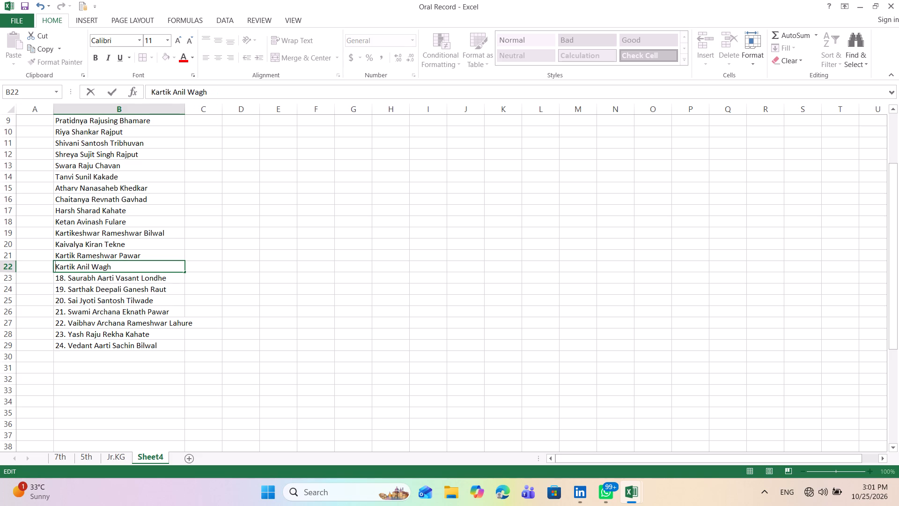
Delete the second word of the eighteenth student's name in B23, keeping the first name and the last two words.
double_click(113, 279)
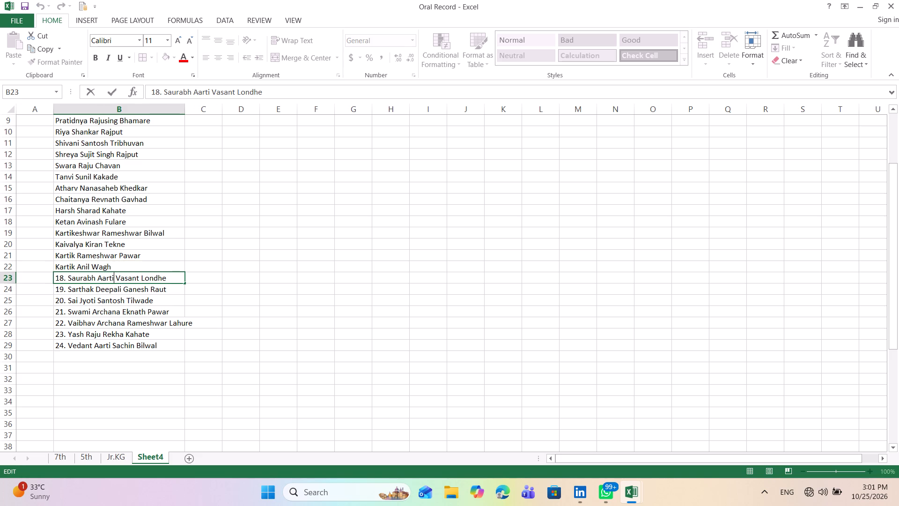
key("BackSpace")
key("BackSpace")
key("BackSpace")
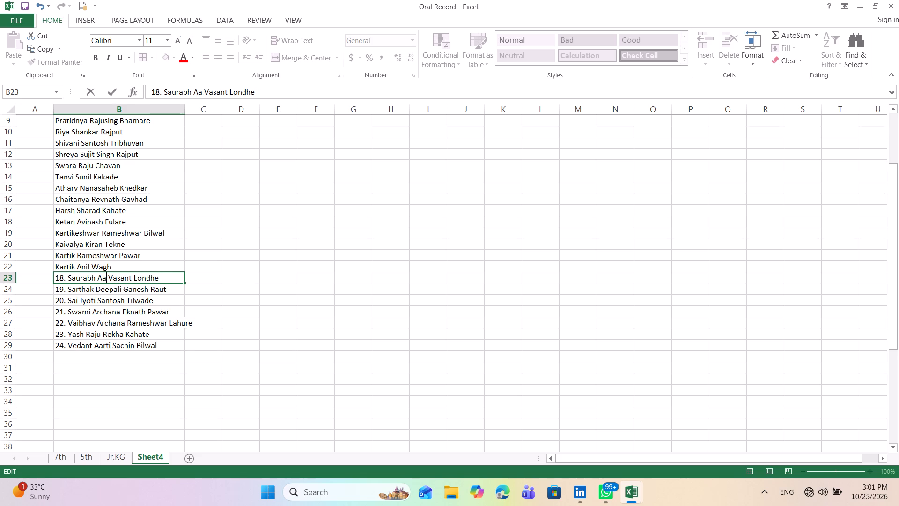
key("BackSpace")
key("BackSpace")
key("BackSpace")
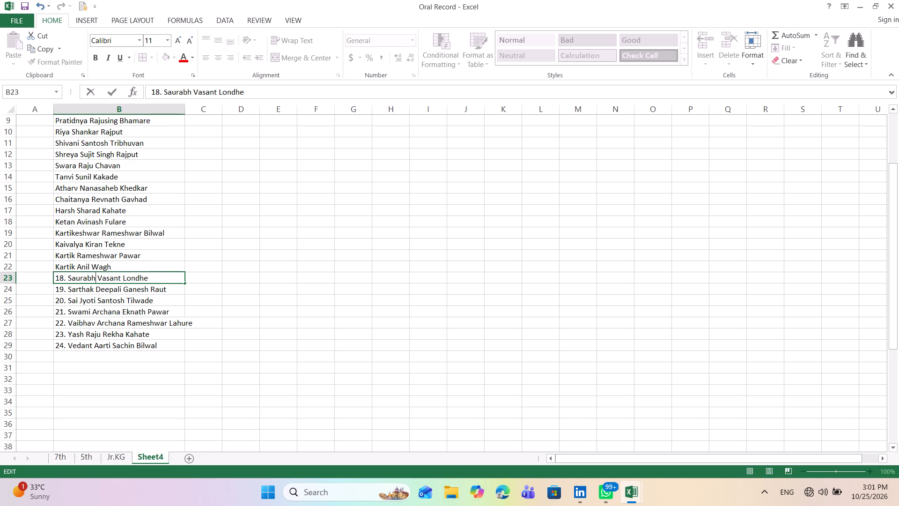
Remove the "18." prefix and its space from the student's name in cell B23.
left_click(69, 277)
key("BackSpace")
key("BackSpace")
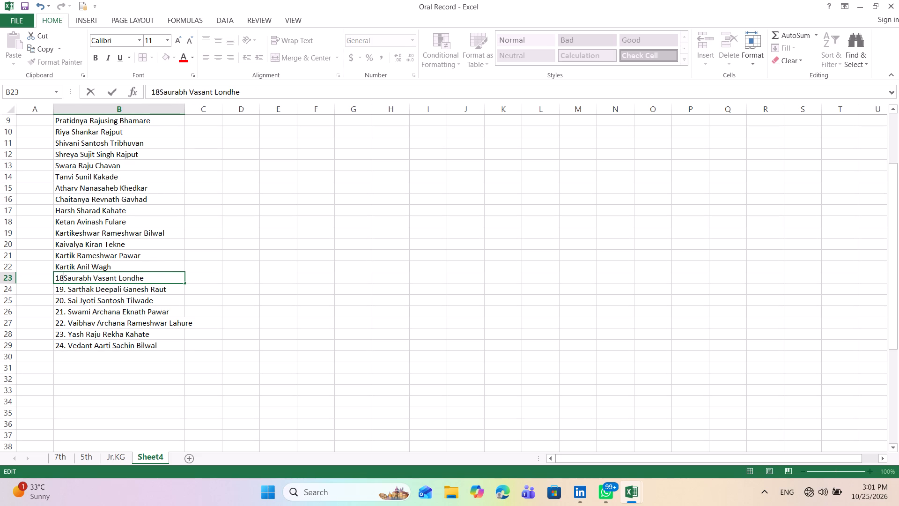
key("BackSpace")
key("BackSpace")
Delete the second word of the nineteenth student's name in B24, keeping the first name and the last two words.
double_click(113, 289)
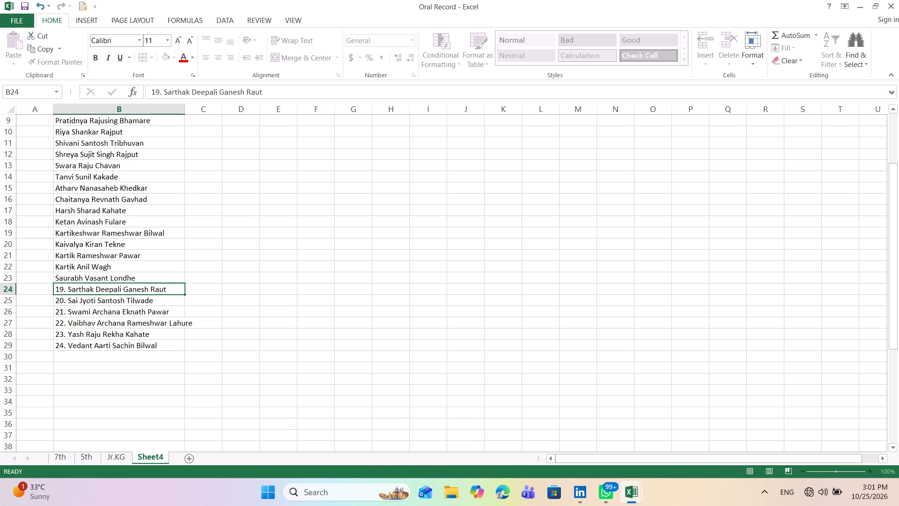
key("Right")
key("Right")
key("Right")
key("BackSpace")
key("BackSpace")
key("BackSpace")
key("BackSpace")
key("BackSpace")
key("BackSpace")
key("BackSpace")
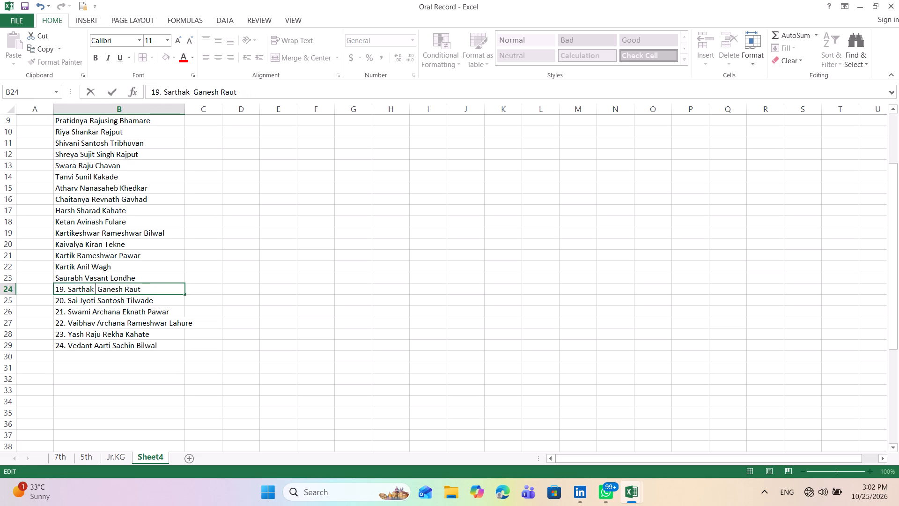
key("BackSpace")
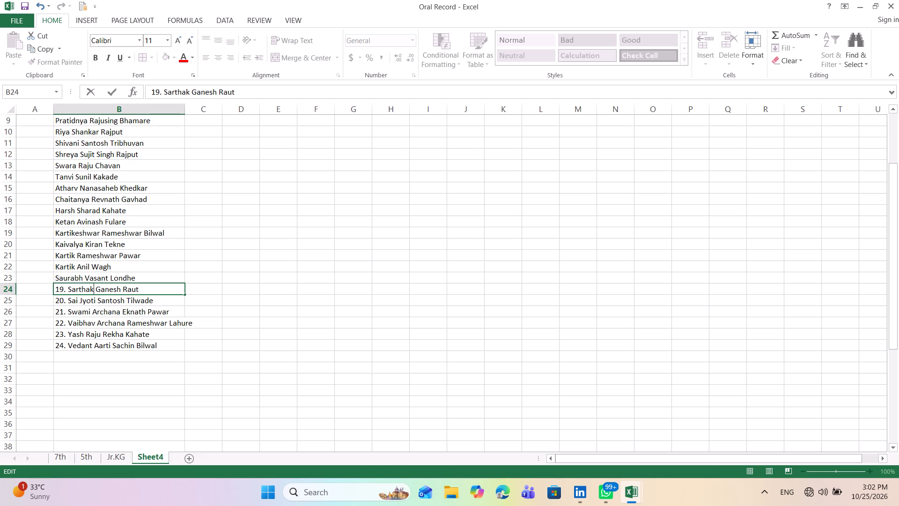
Remove the "19." prefix and its space from the student's name in cell B24.
left_click(70, 288)
key("Left")
key("BackSpace")
key("BackSpace")
key("BackSpace")
key("BackSpace")
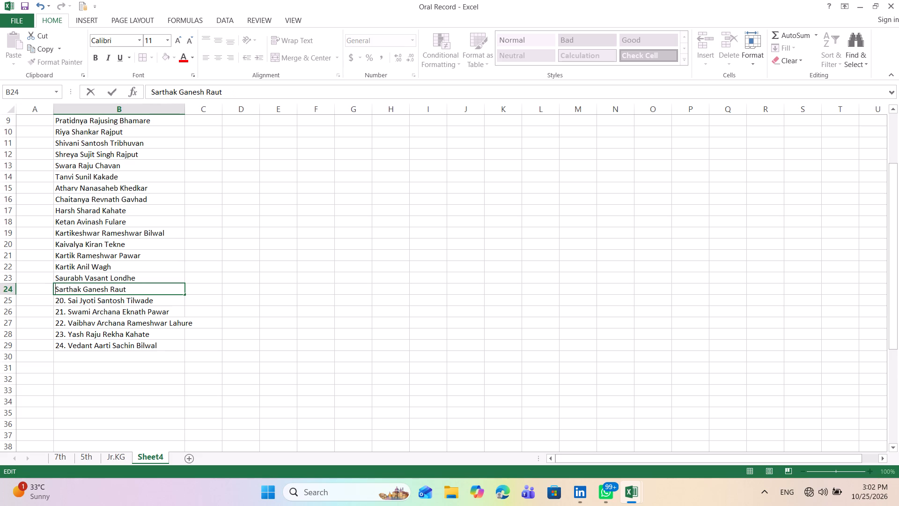
Delete the second word of the twentieth student's name in B25, keeping the first name and the last two words.
double_click(94, 300)
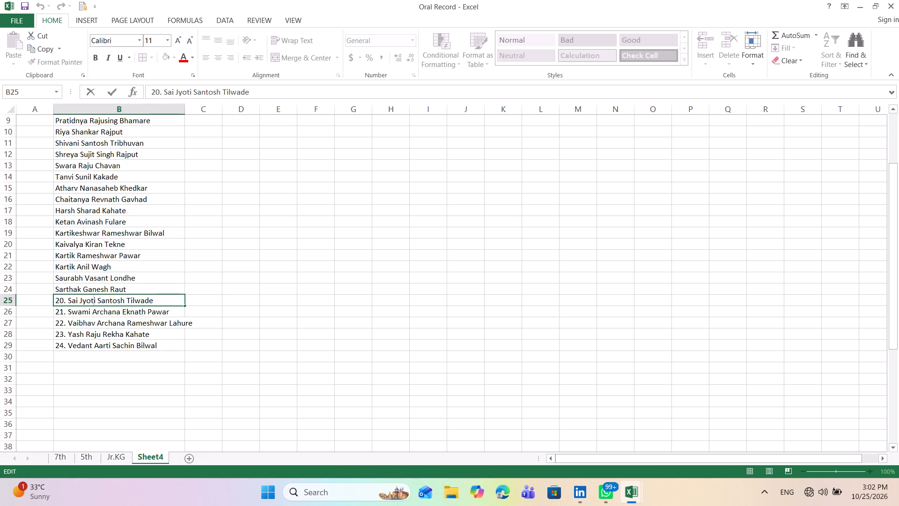
key("Right")
key("BackSpace")
key("BackSpace")
key("BackSpace")
key("BackSpace")
key("BackSpace")
key("BackSpace")
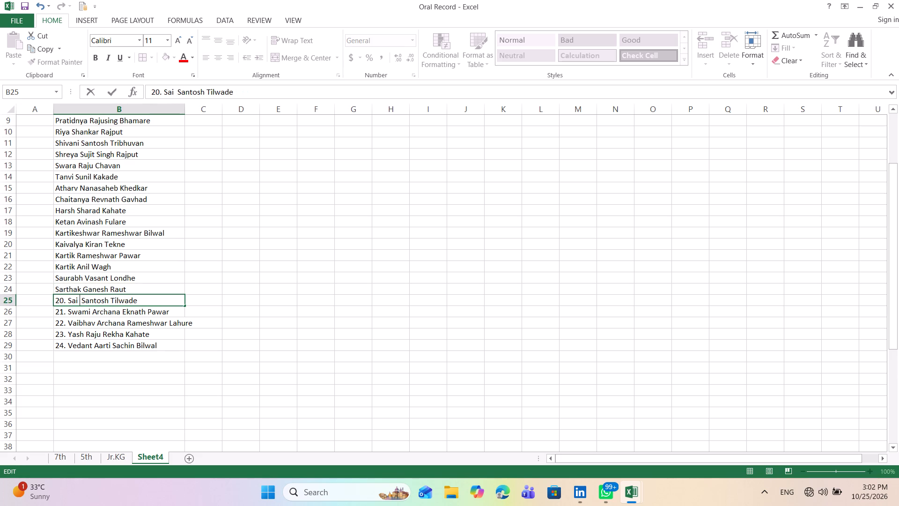
Remove the "20." prefix and its space from the student's name in cell B25.
left_click(67, 302)
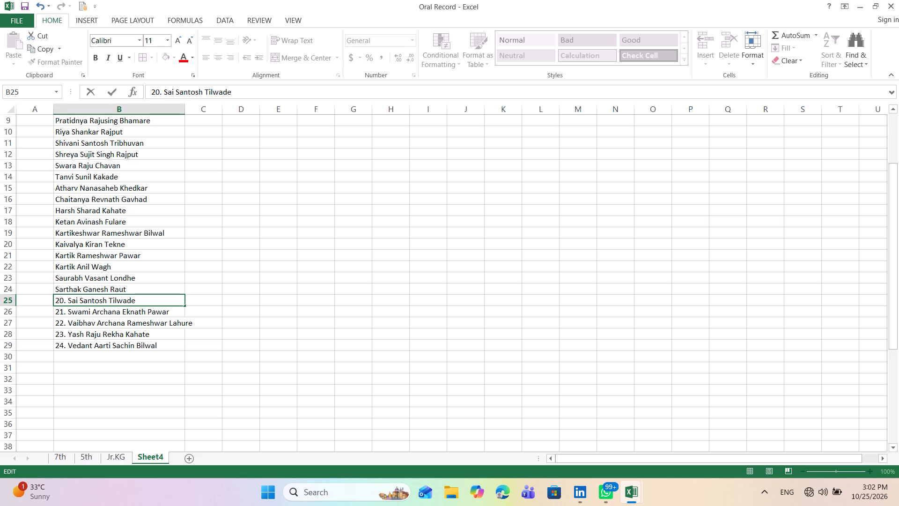
key("BackSpace")
key("BackSpace")
key("BackSpace")
key("BackSpace")
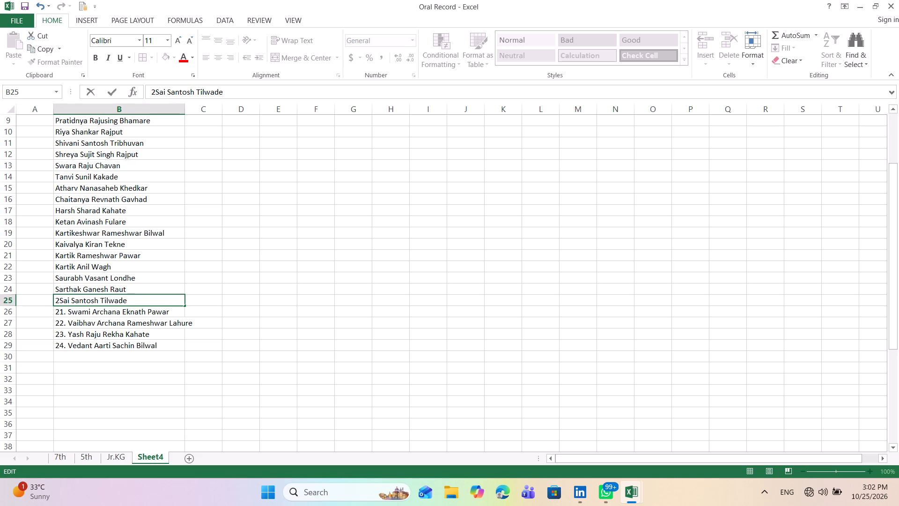
Delete the second word of the twenty-first student's name in B26, keeping the first name and the last two words.
double_click(114, 313)
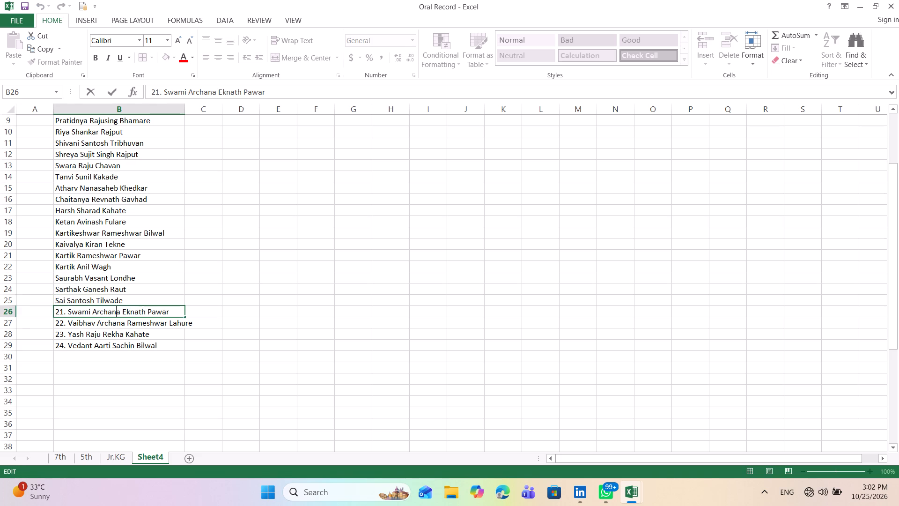
key("Right")
key("BackSpace")
key("BackSpace")
key("BackSpace")
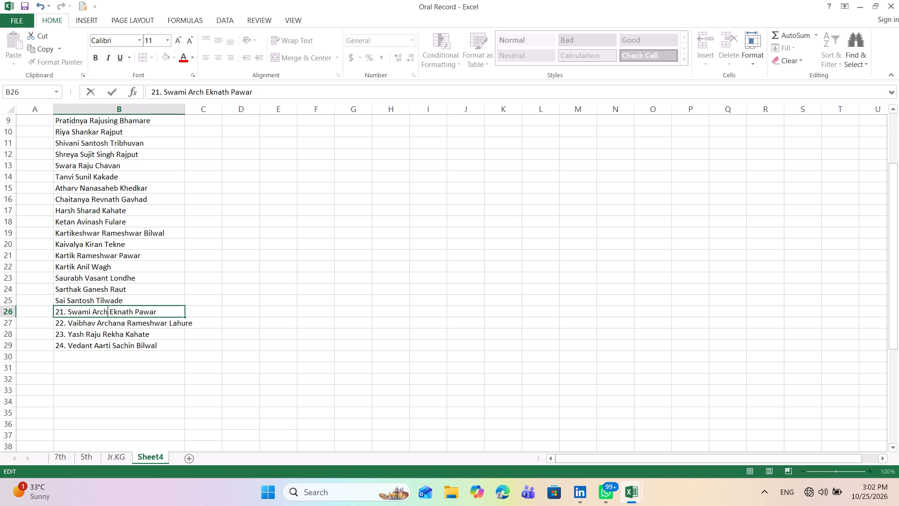
key("BackSpace")
key("BackSpace")
key("BackSpace")
key("BackSpace")
key("BackSpace")
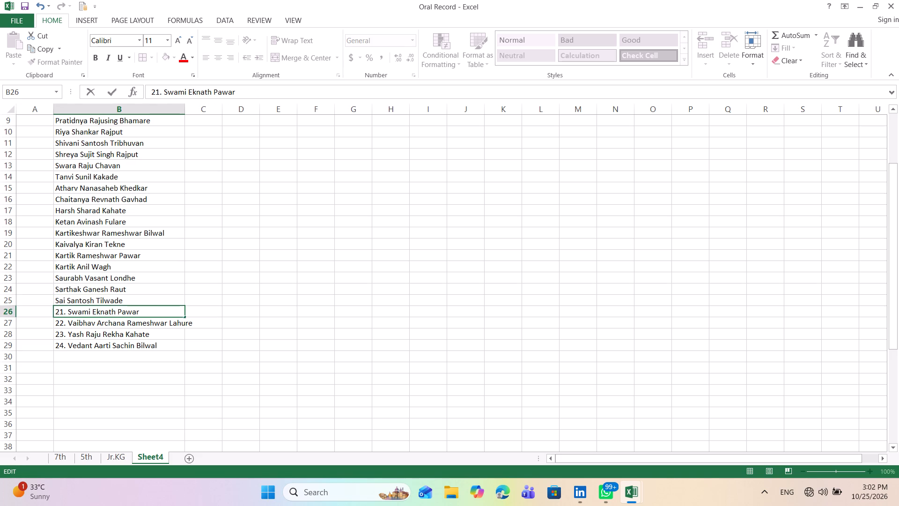
Remove the "21." prefix and its space from the student's name in cell B26.
left_click(67, 312)
key("BackSpace")
key("BackSpace")
key("BackSpace")
key("BackSpace")
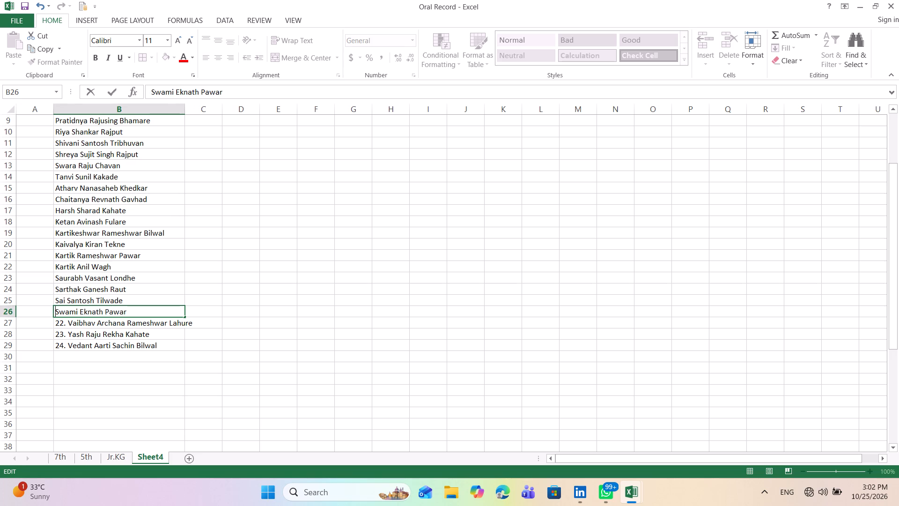
Delete the second word of the twenty-second student's name in B27, keeping the first name and the last two words.
left_click(116, 326)
double_click(116, 326)
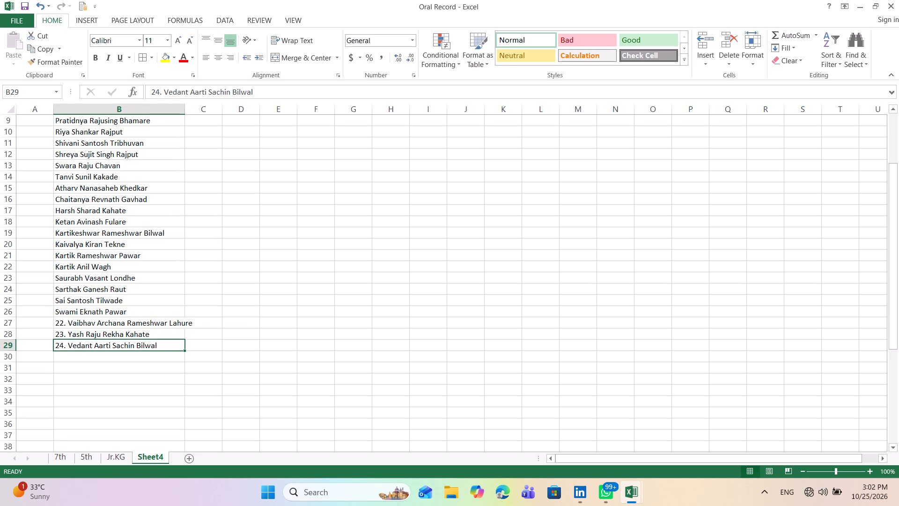
double_click(124, 324)
key("BackSpace")
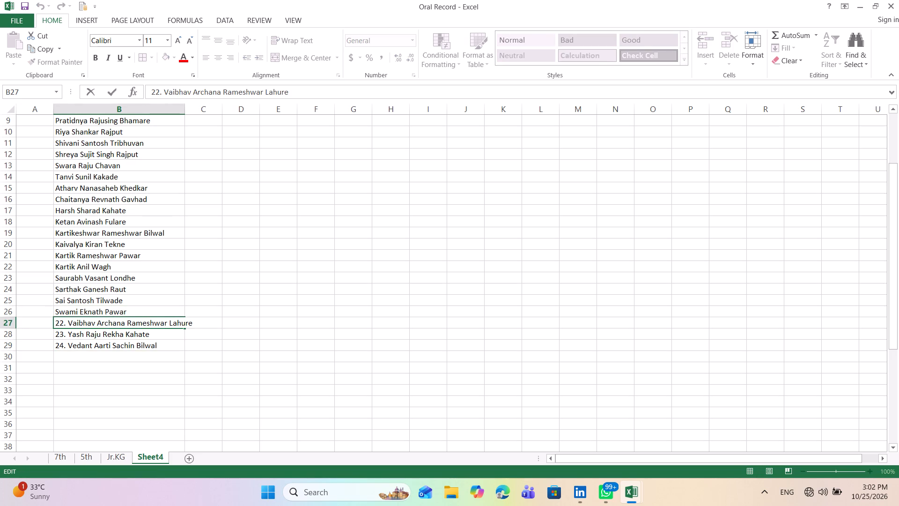
key("BackSpace")
key("BackSpace")
key("BackSpace")
key("BackSpace")
key("BackSpace")
key("BackSpace")
key("BackSpace")
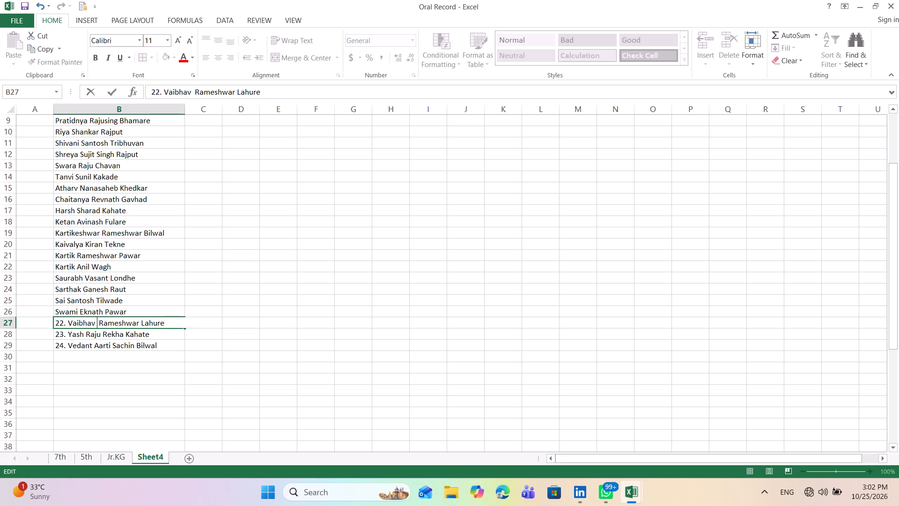
Remove the "22." prefix and its space from the student's name in cell B27.
left_click(68, 322)
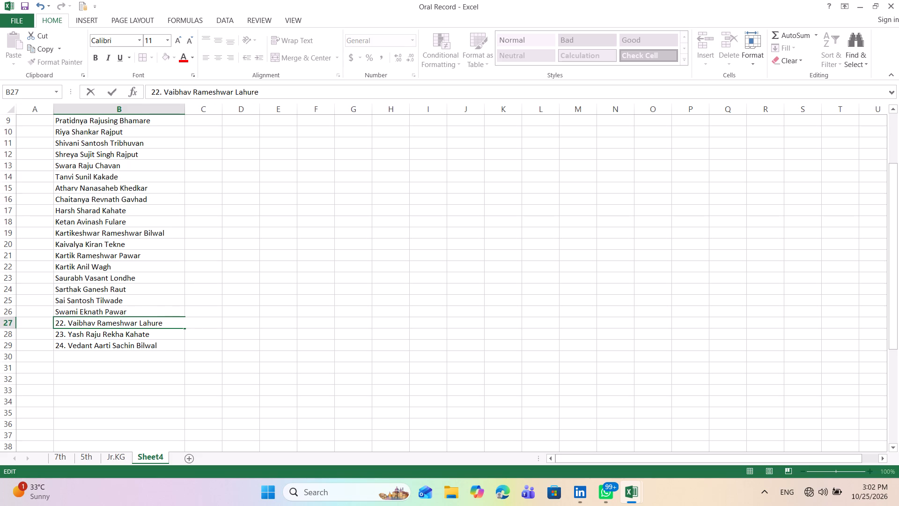
key("BackSpace")
key("BackSpace")
key("BackSpace")
key("BackSpace")
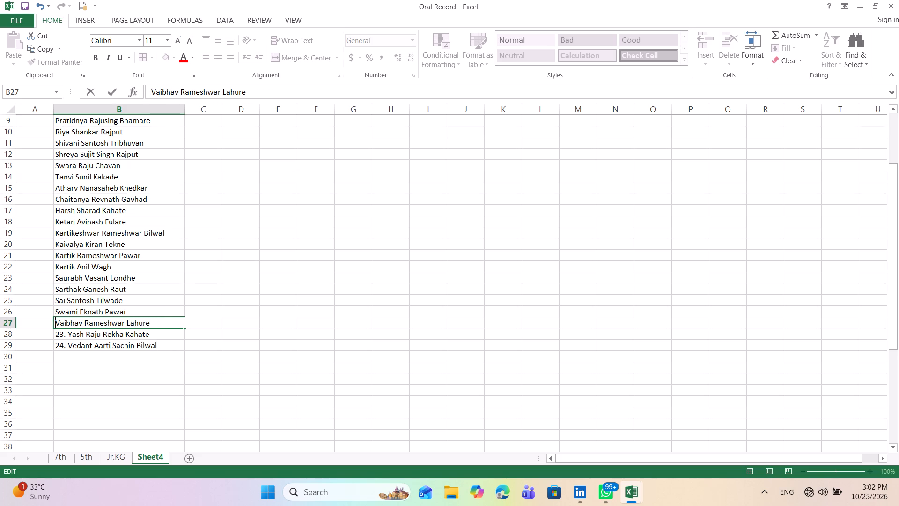
Delete the second word of the twenty-third student's name in B28, keeping the first name and the last two words.
double_click(96, 334)
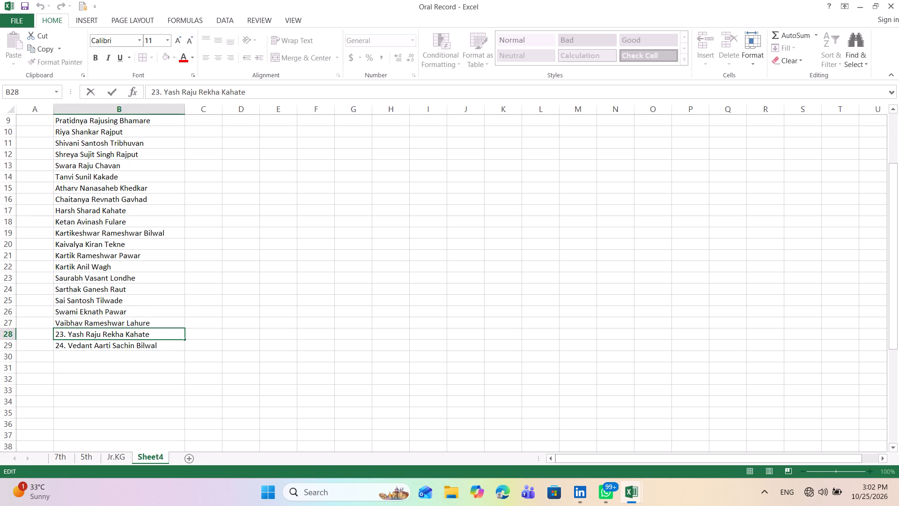
key("Right")
key("BackSpace")
key("BackSpace")
key("BackSpace")
key("BackSpace")
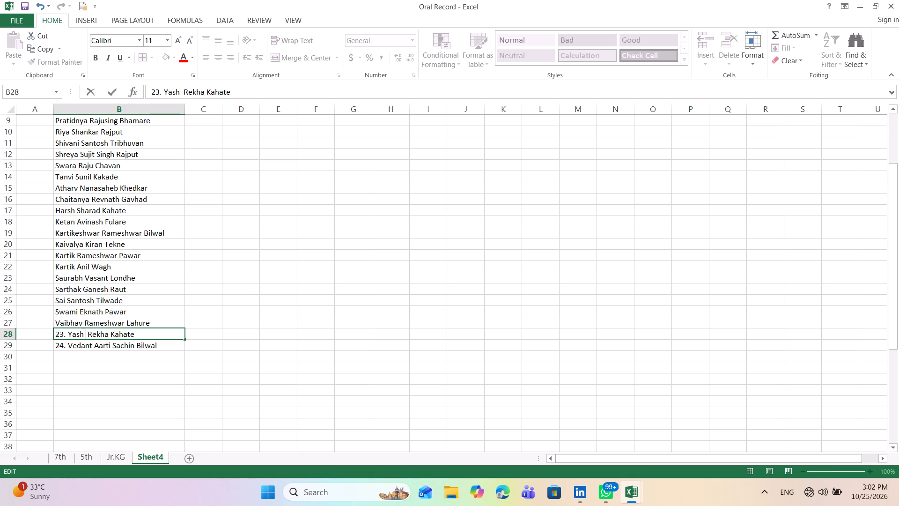
key("BackSpace")
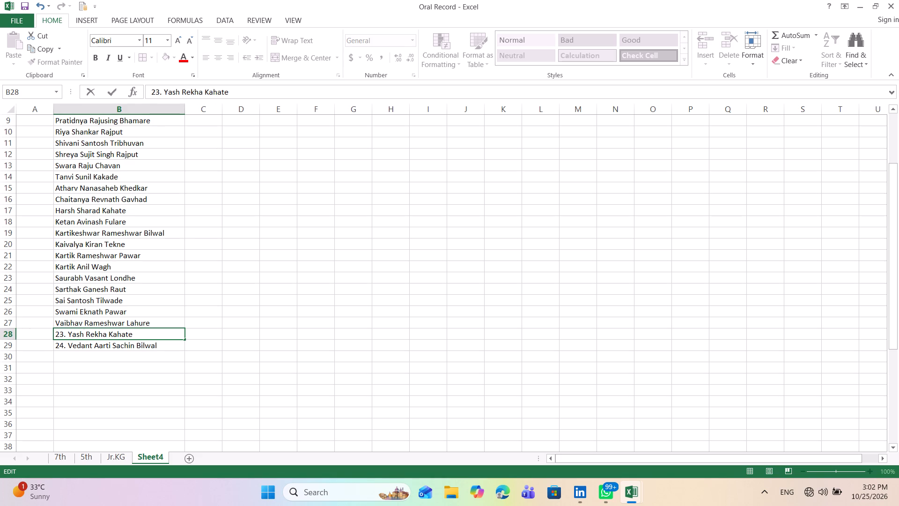
Remove the "23." prefix and its space from the student's name in cell B28.
left_click(71, 334)
key("Left")
key("BackSpace")
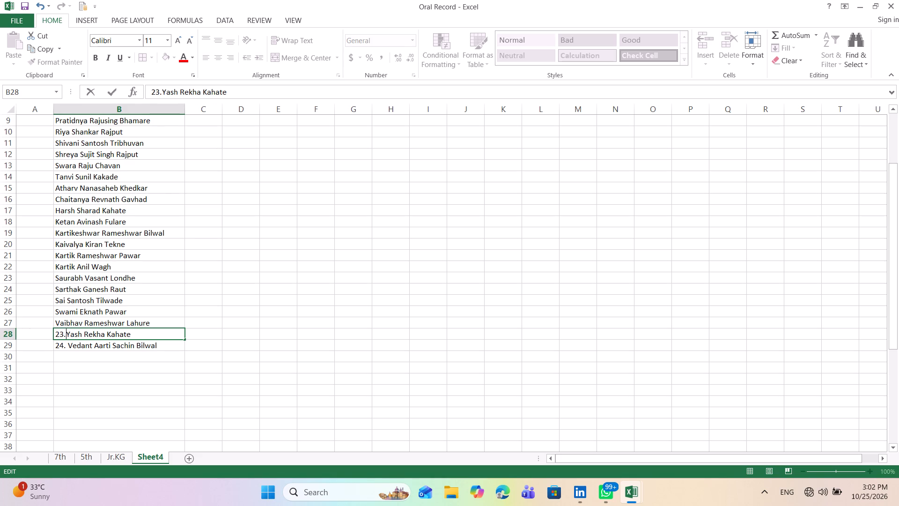
key("BackSpace")
key("BackSpace")
key("BackSpace")
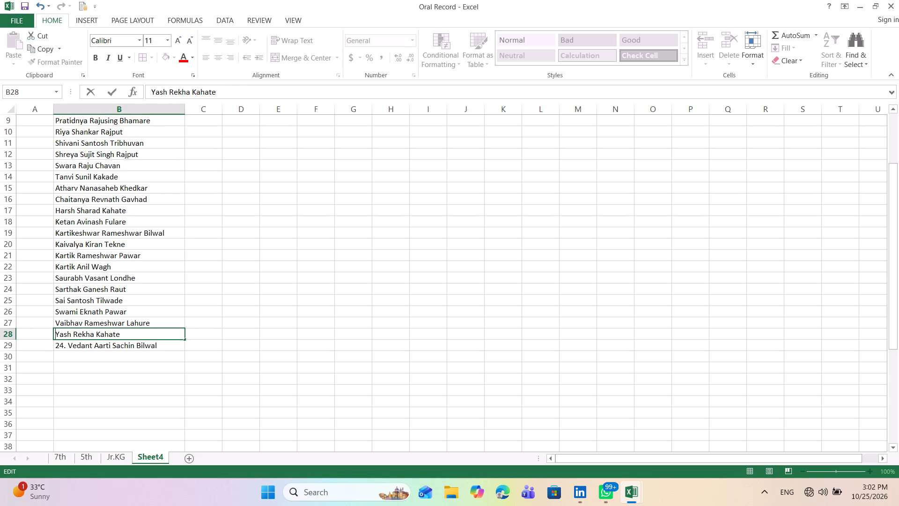
Delete the second word of the twenty-fourth student's name in B29, keeping the first name and the last two words.
double_click(104, 348)
key("Right")
key("Right")
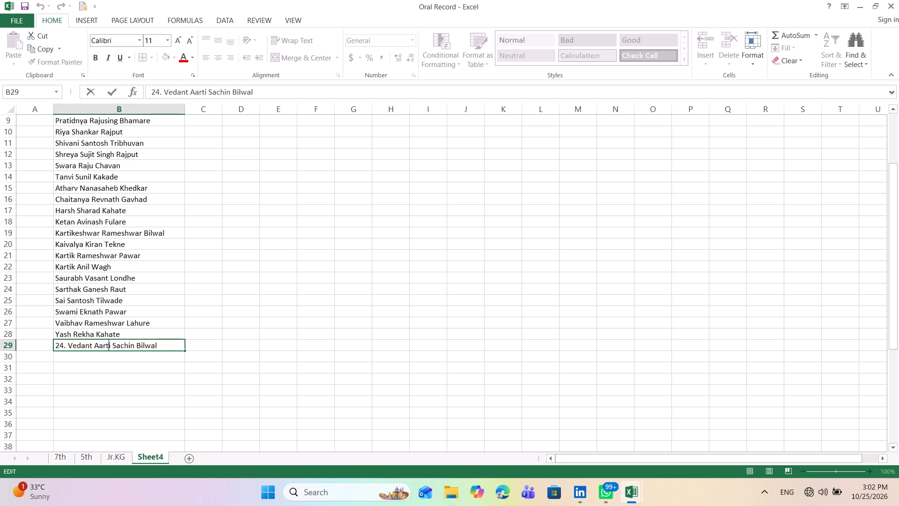
key("Right")
key("BackSpace")
key("BackSpace")
key("BackSpace")
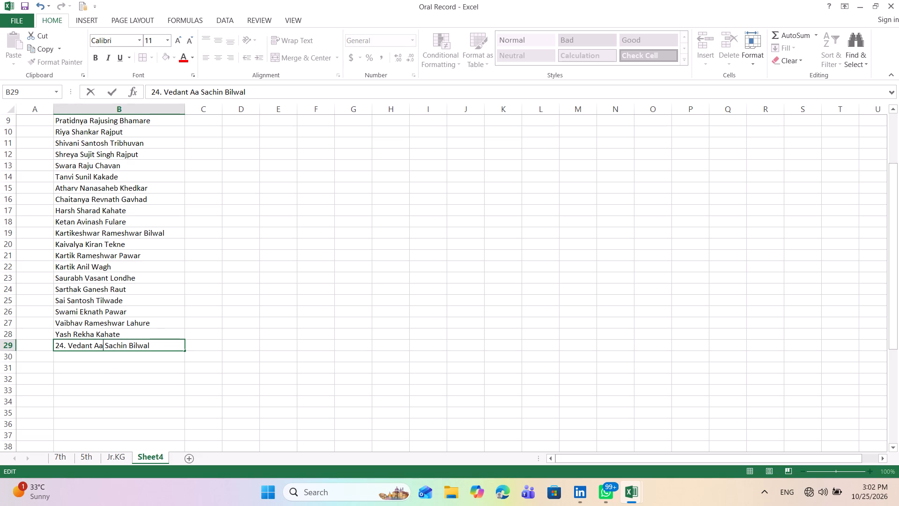
key("BackSpace")
key("BackSpace")
key("BackSpace")
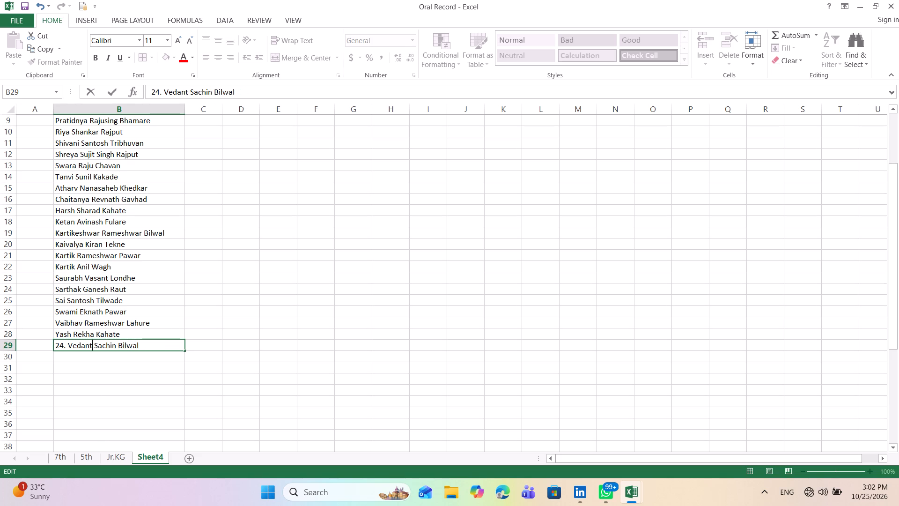
Remove the "24." prefix and its space from the student's name in cell B29.
left_click(70, 348)
key("BackSpace")
key("BackSpace")
key("BackSpace")
key("BackSpace")
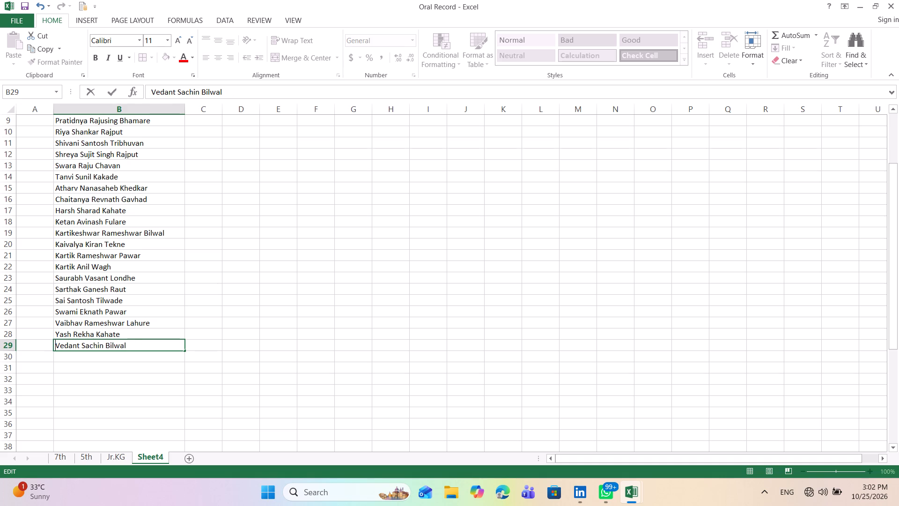
Enter roll numbers 1 to 5 down the ROLL NO. column in cells A6 to A10.
scroll(70, 348, "up", 3)
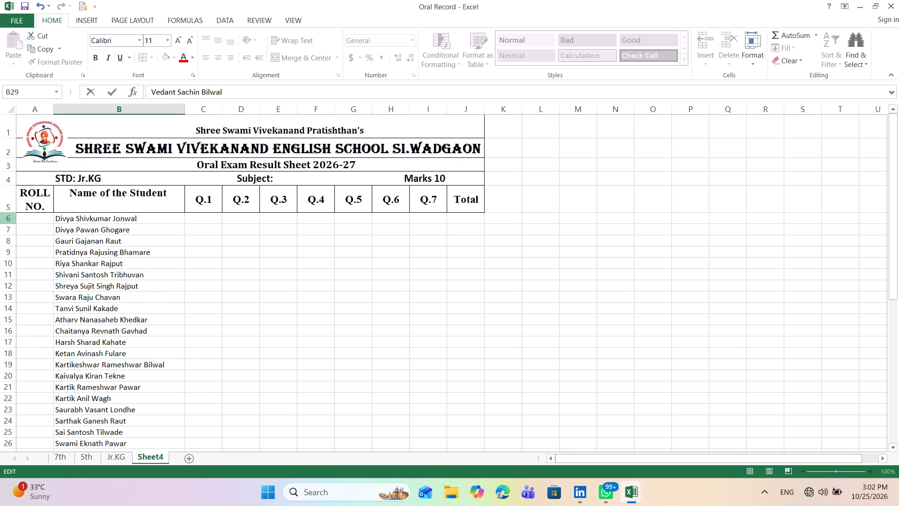
left_click(37, 218)
key("1")
key("Down")
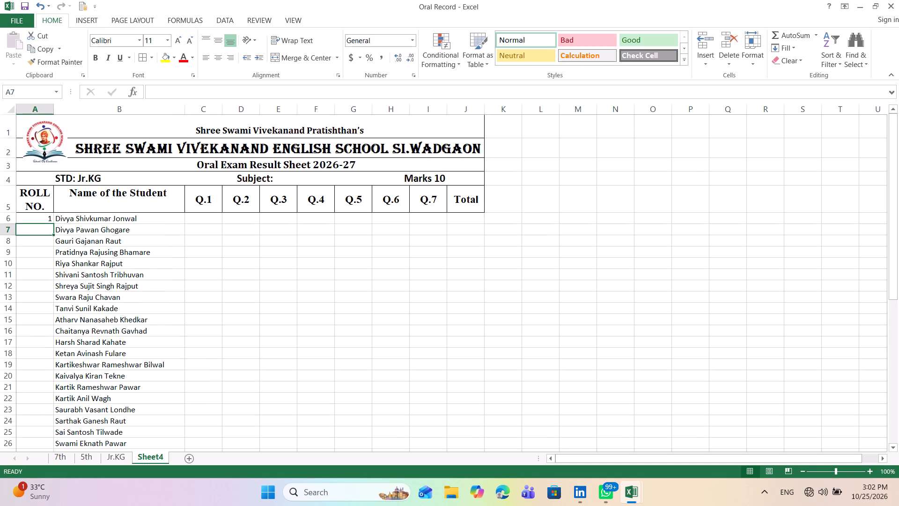
key("2")
key("Down")
key("3")
key("Down")
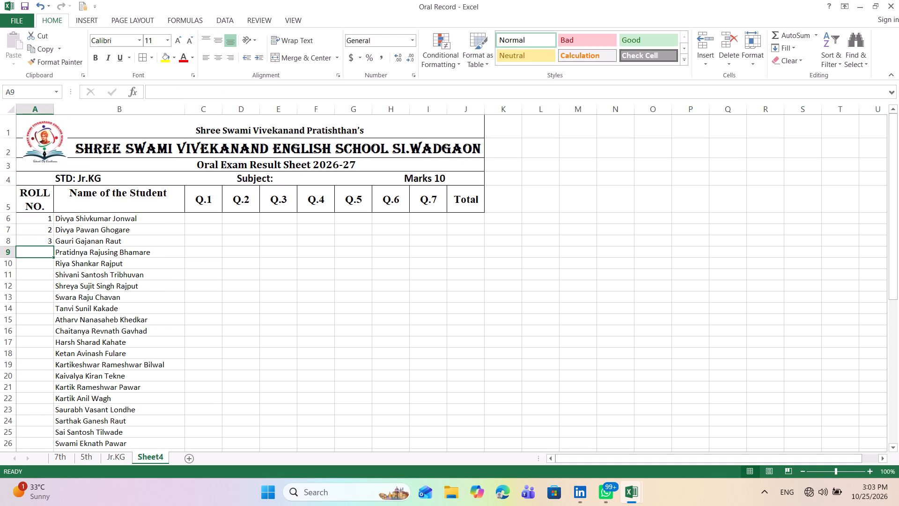
key("4")
key("Down")
key("5")
key("Down")
Enter roll numbers 6 to 9 down the ROLL NO. column in cells A11 to A14.
key("6")
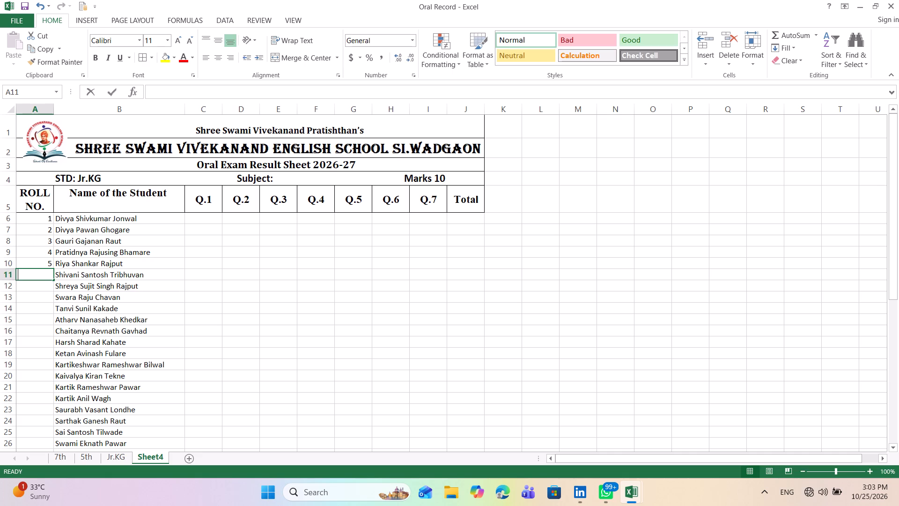
key("Down")
key("7")
key("Down")
key("8")
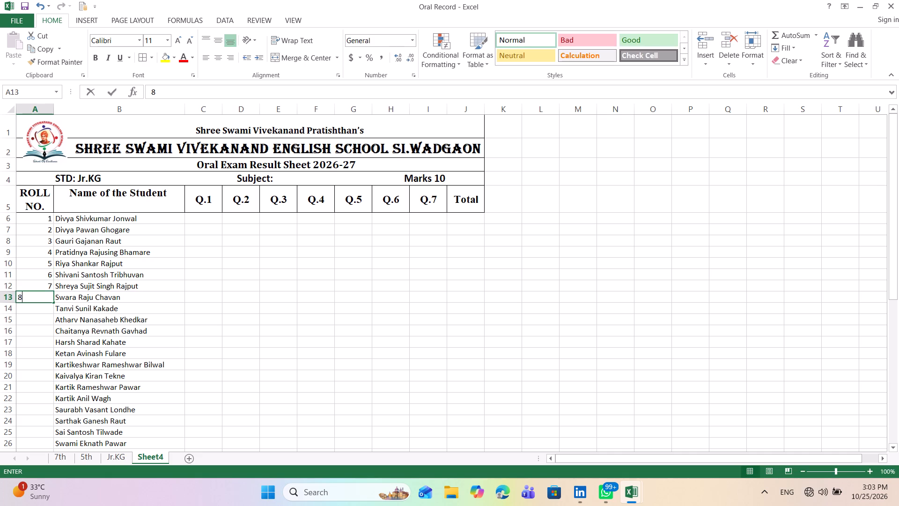
key("Right")
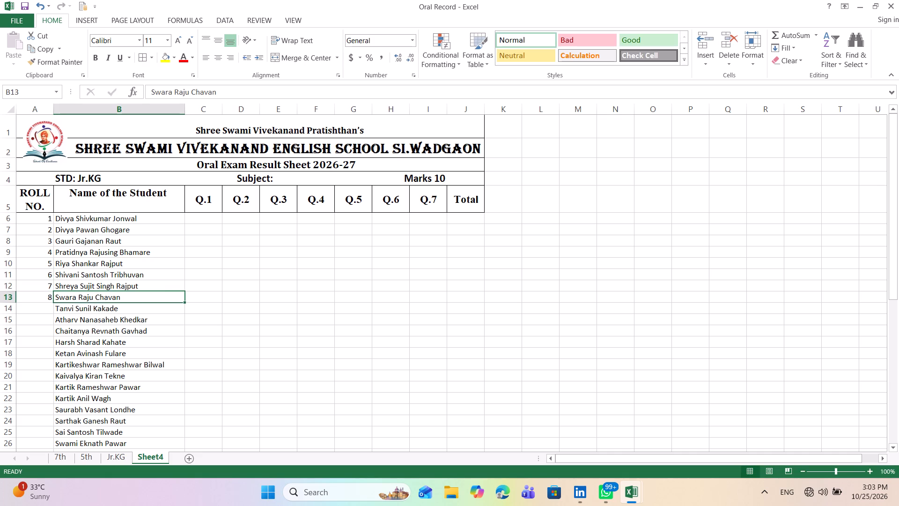
key("Left")
key("Down")
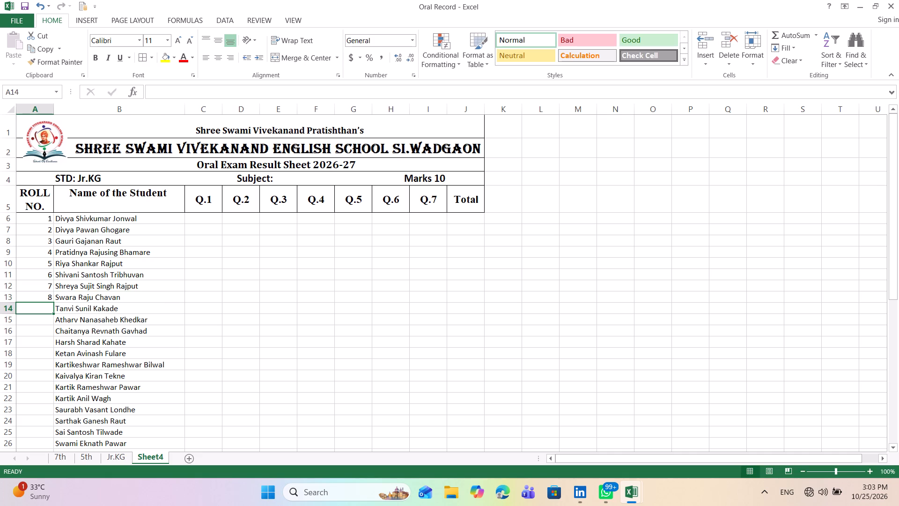
key("9")
key("Down")
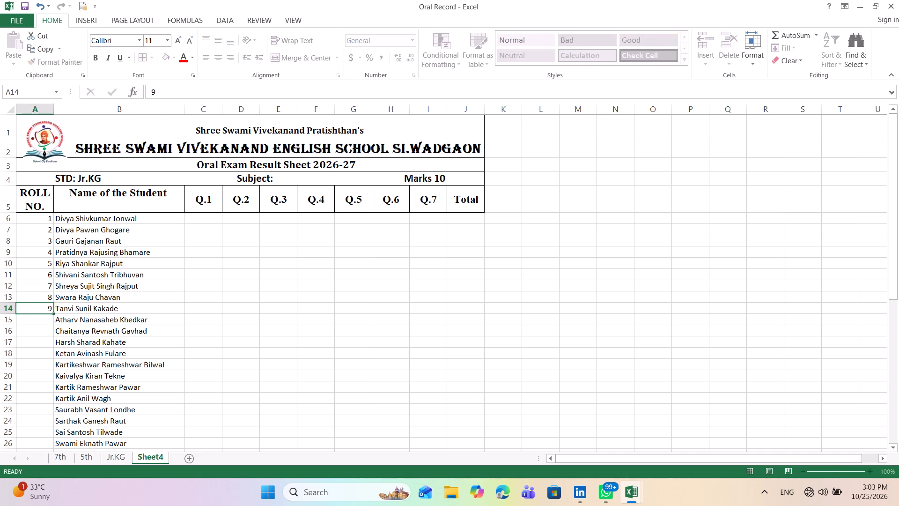
Enter roll numbers 10 to 14 down the ROLL NO. column in cells A15 to A19.
type("10")
key("Down")
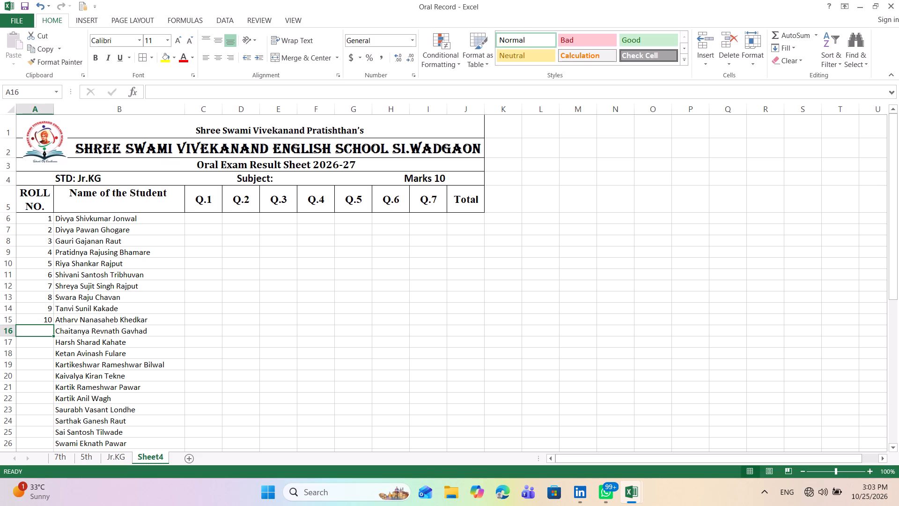
type("11")
key("Down")
type("12")
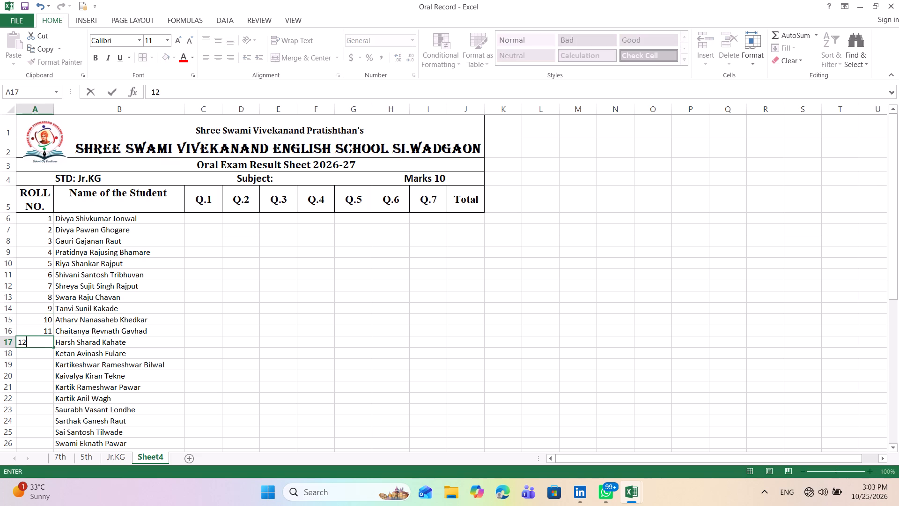
key("Down")
type("13")
key("Down")
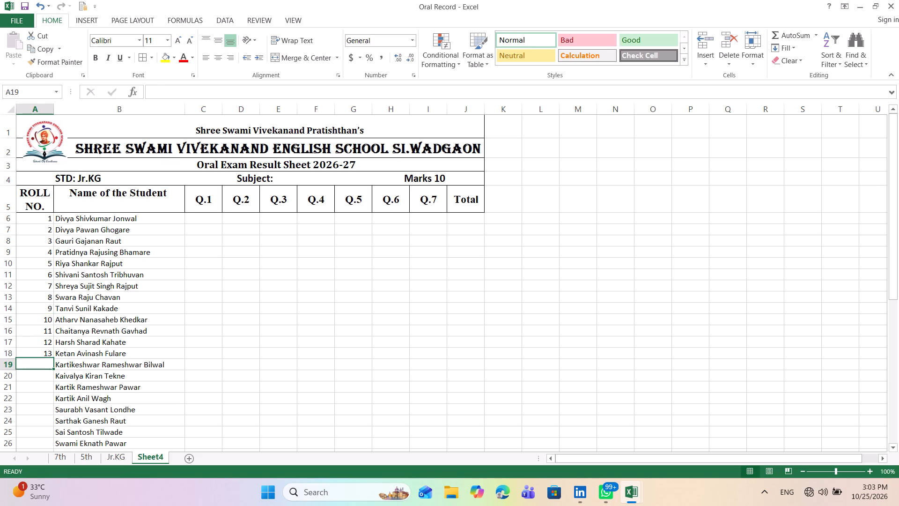
type("14")
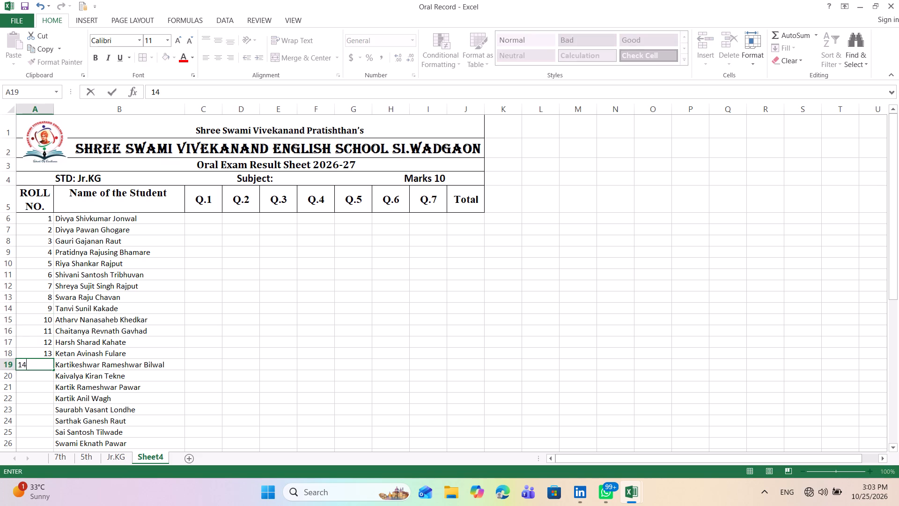
key("Down")
Enter roll numbers 15 to 19 down the ROLL NO. column in cells A20 to A24.
type("15")
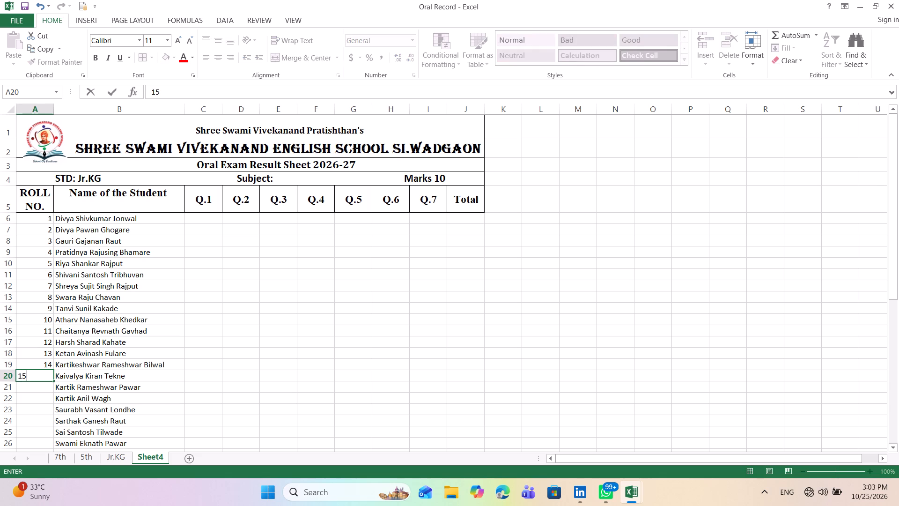
key("Down")
type("16")
key("Down")
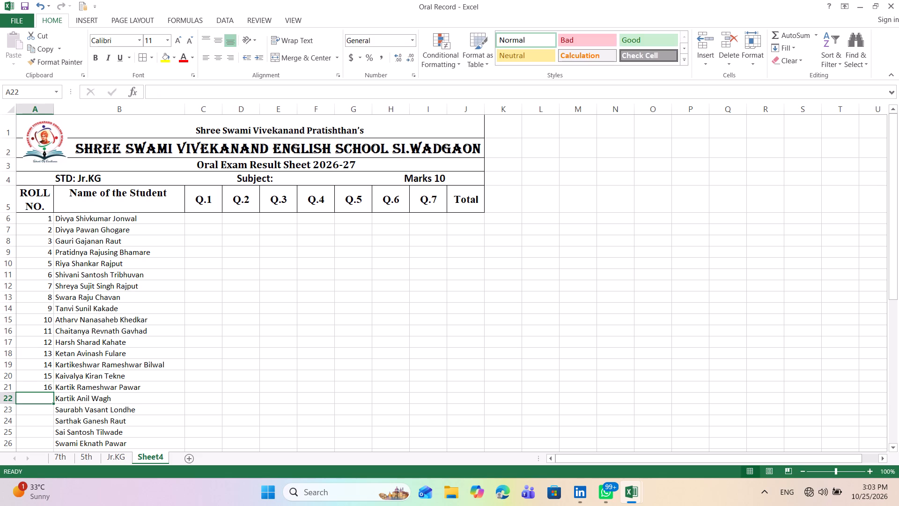
type("17")
key("Down")
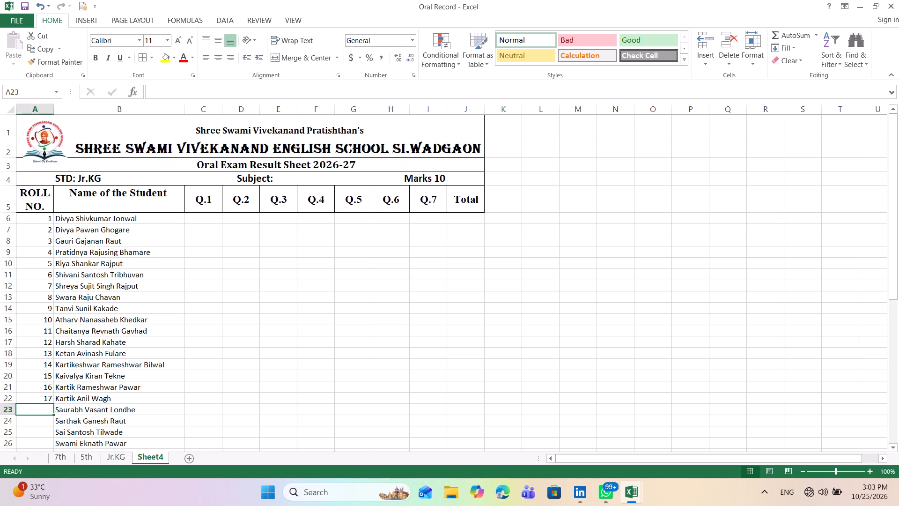
type("18")
key("Down")
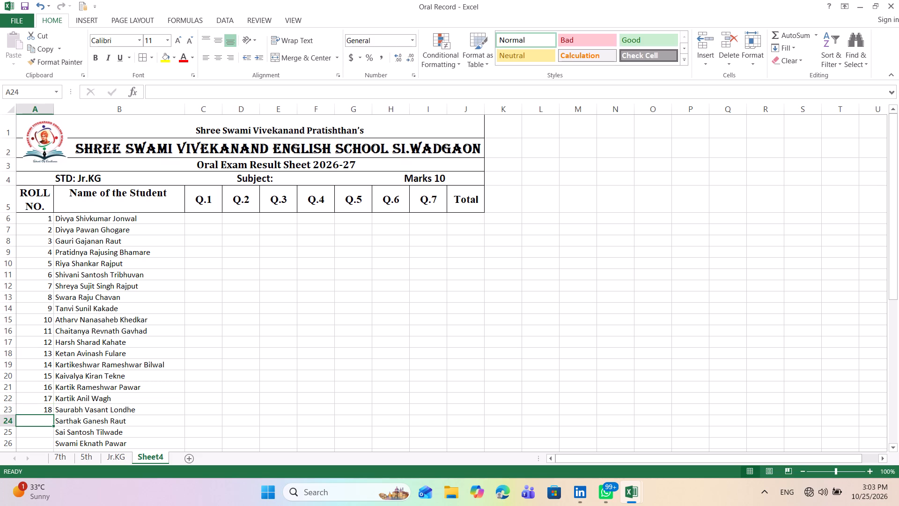
key("1")
key("9")
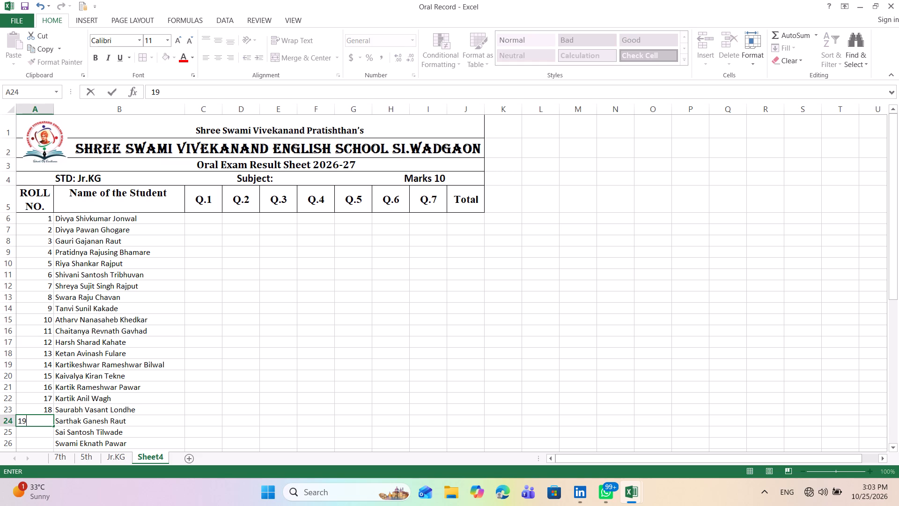
key("Down")
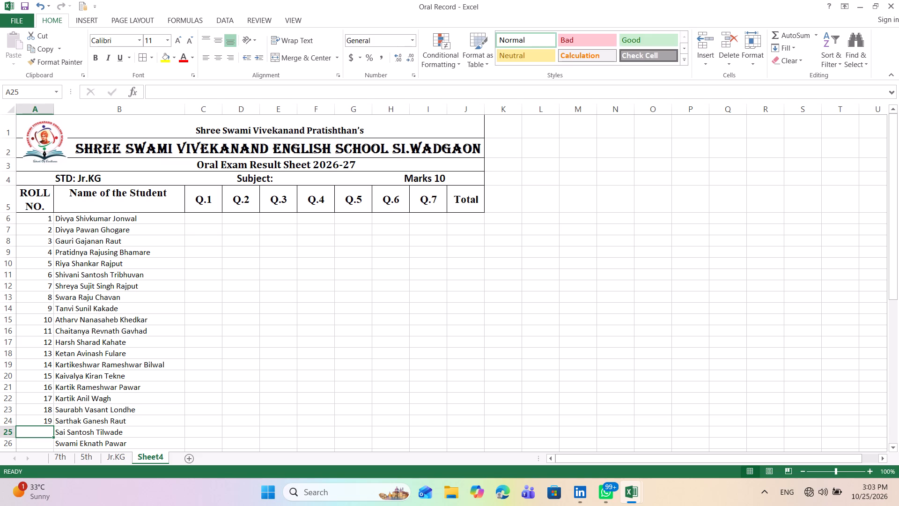
Enter roll numbers 20 to 24 down the ROLL NO. column in cells A25 to A29.
type("20")
key("Down")
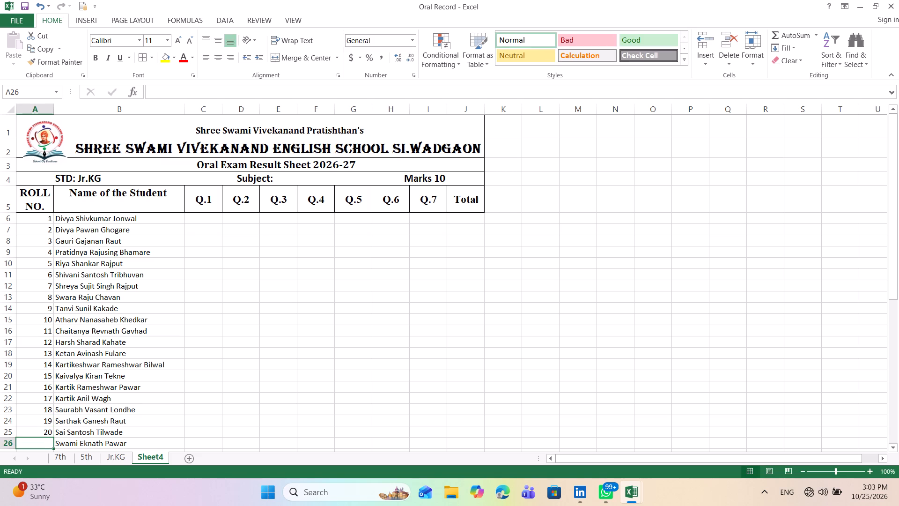
scroll(37, 218, "down", 5)
type("21")
key("Down")
type("22")
key("Down")
type("23")
key("Down")
type("24")
scroll(37, 218, "up", 3)
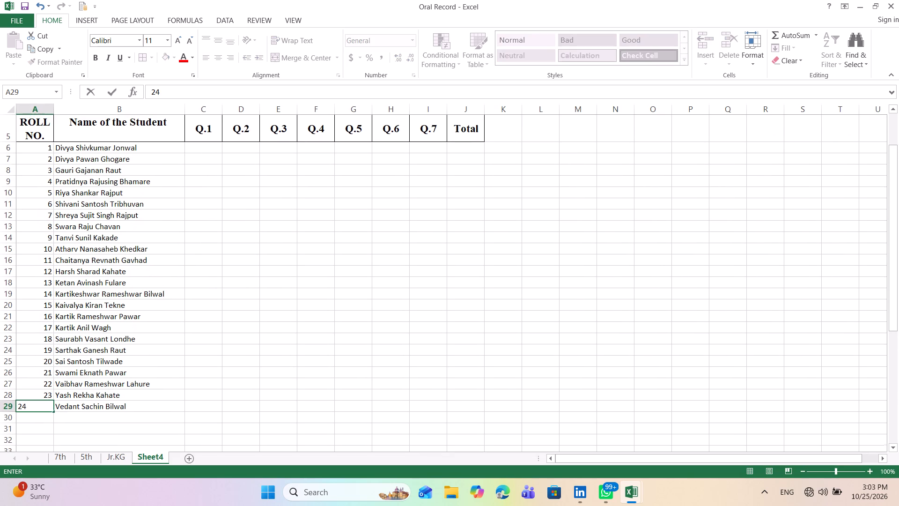
left_click(45, 153)
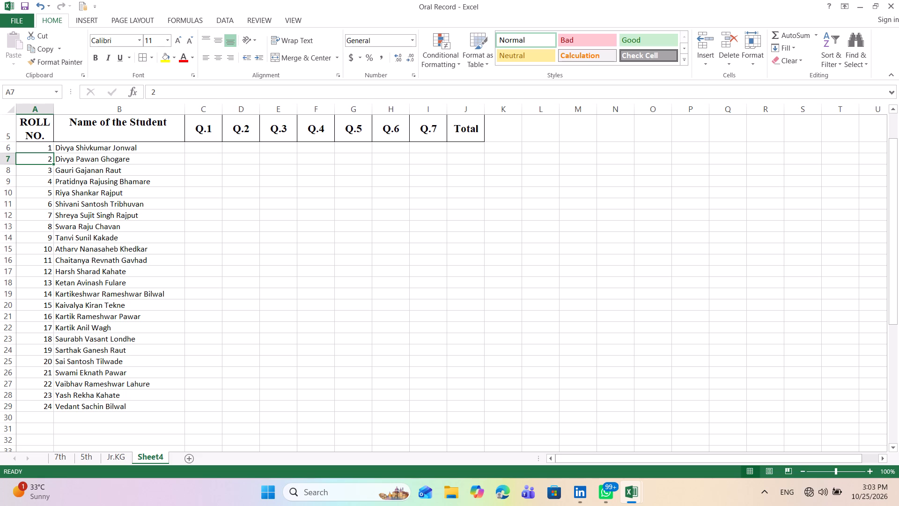
Format the roll numbers and student names in A6:B29 as 14-point Baskerville Old Face.
left_click_drag(46, 149, 134, 387)
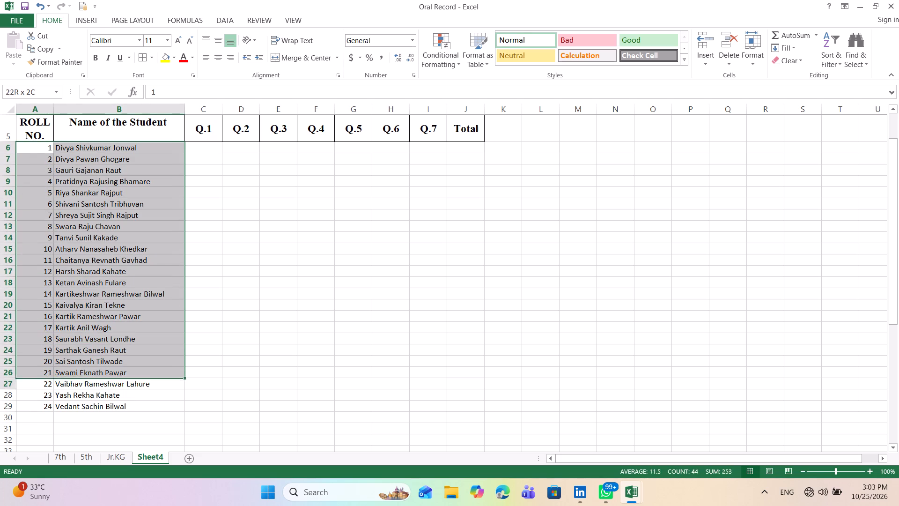
left_click_drag(134, 387, 135, 403)
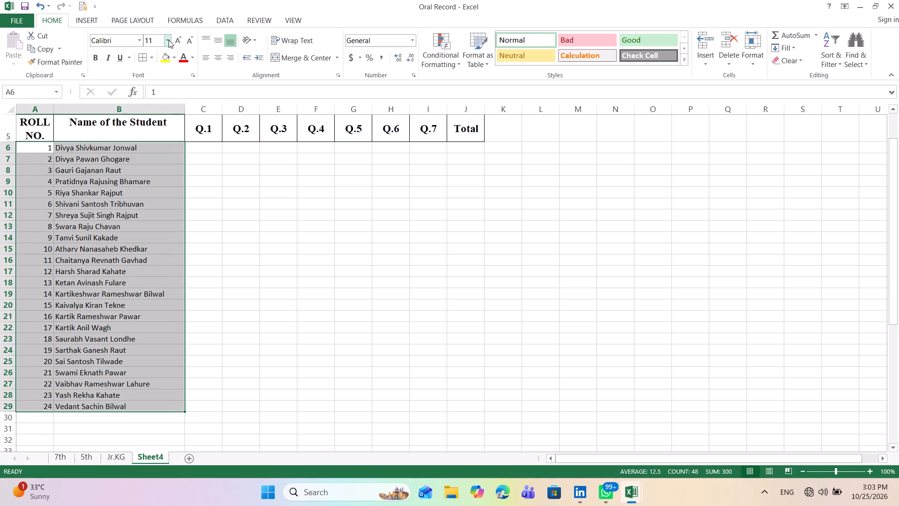
left_click(169, 38)
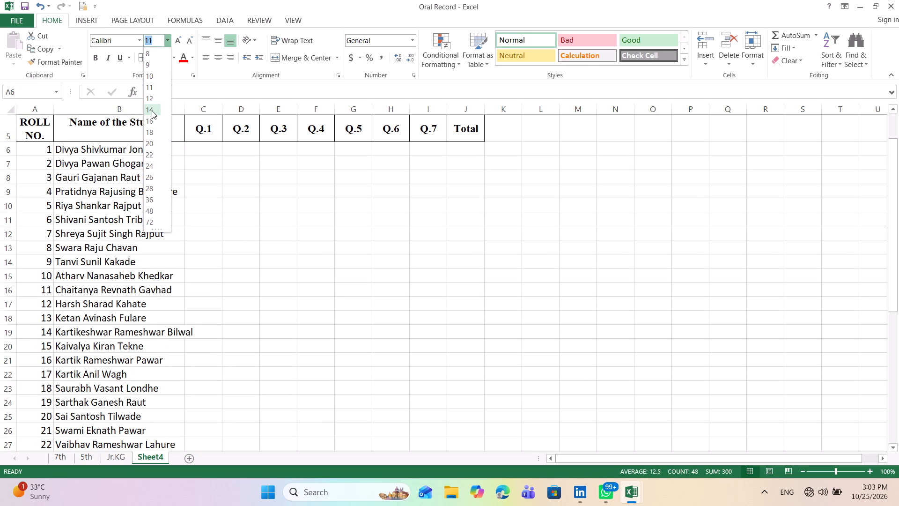
left_click(152, 111)
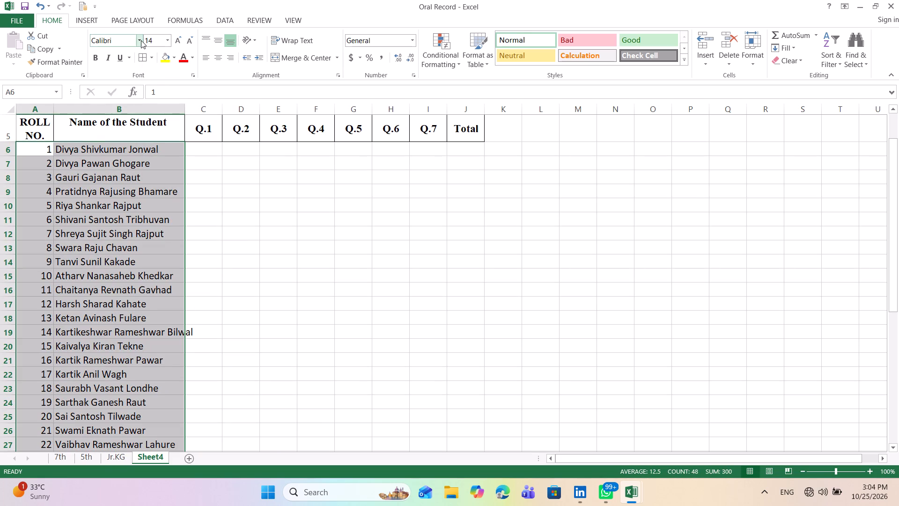
left_click(141, 40)
scroll(125, 353, "down", 1)
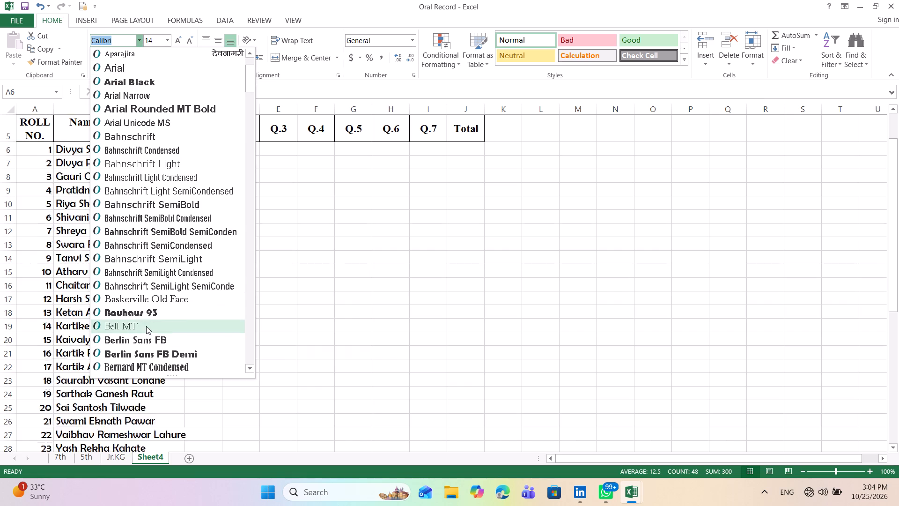
left_click(164, 295)
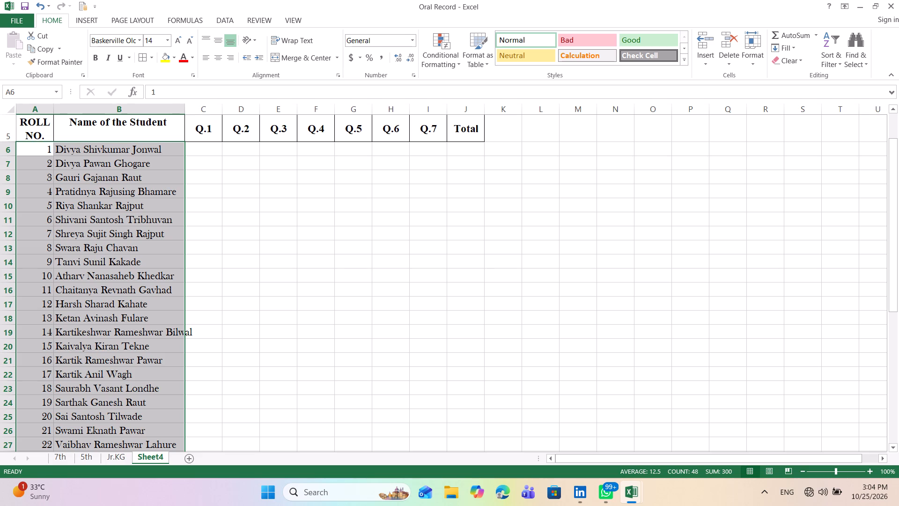
Widen column B so the longest student name fits inside the Name of the Student column.
left_click_drag(185, 109, 200, 114)
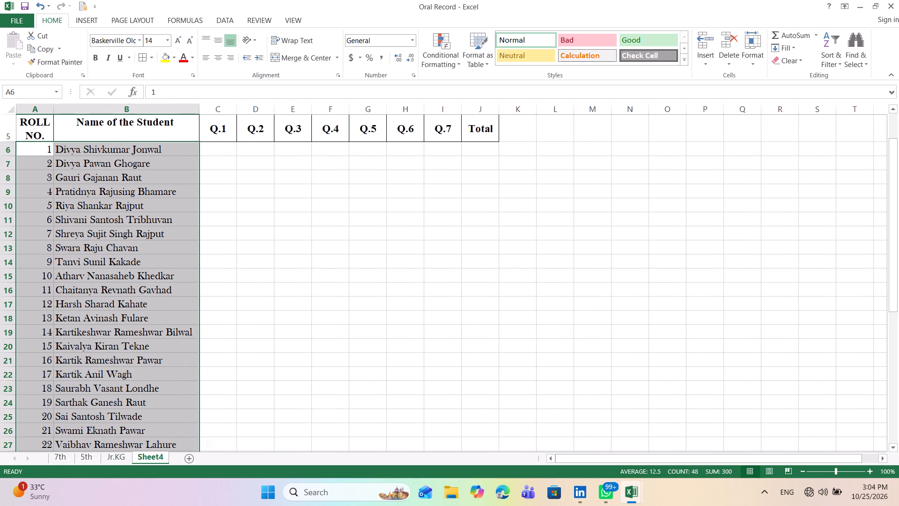
left_click(217, 301)
scroll(217, 301, "down", 3)
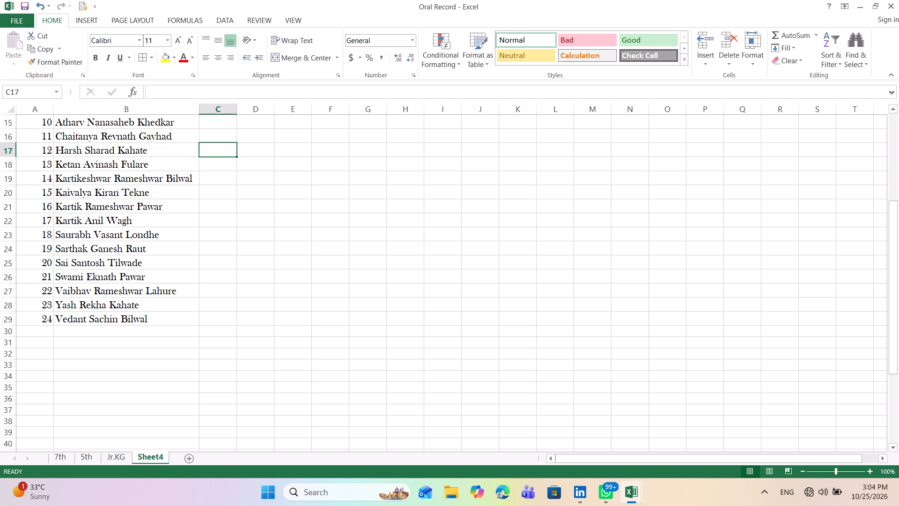
scroll(236, 202, "up", 5)
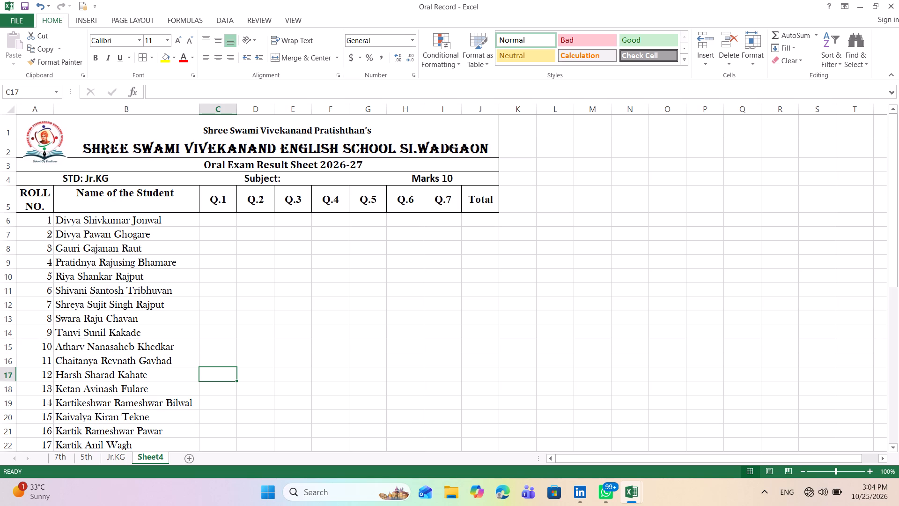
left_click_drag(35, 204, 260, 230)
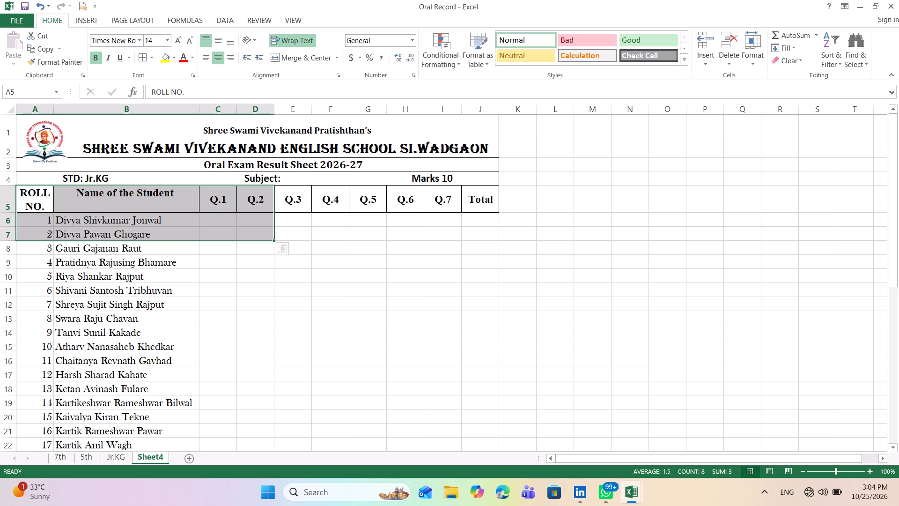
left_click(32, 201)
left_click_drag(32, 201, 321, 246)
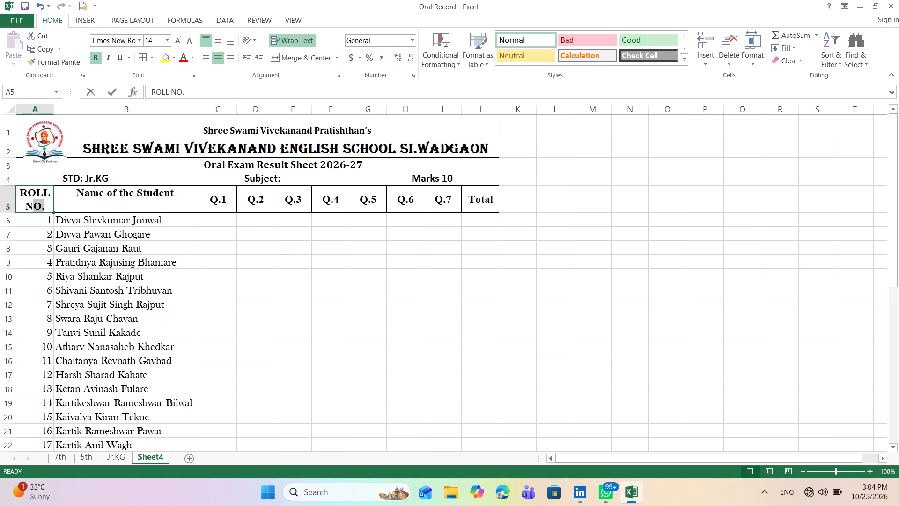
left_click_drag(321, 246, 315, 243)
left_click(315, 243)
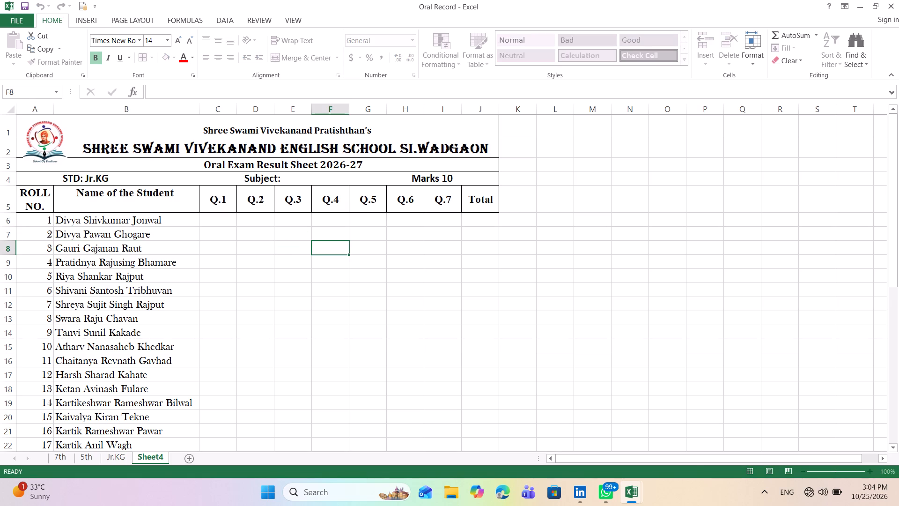
Apply all borders to the result table in A5:J29, from the heading row to the twenty-fourth student.
left_click_drag(34, 196, 395, 239)
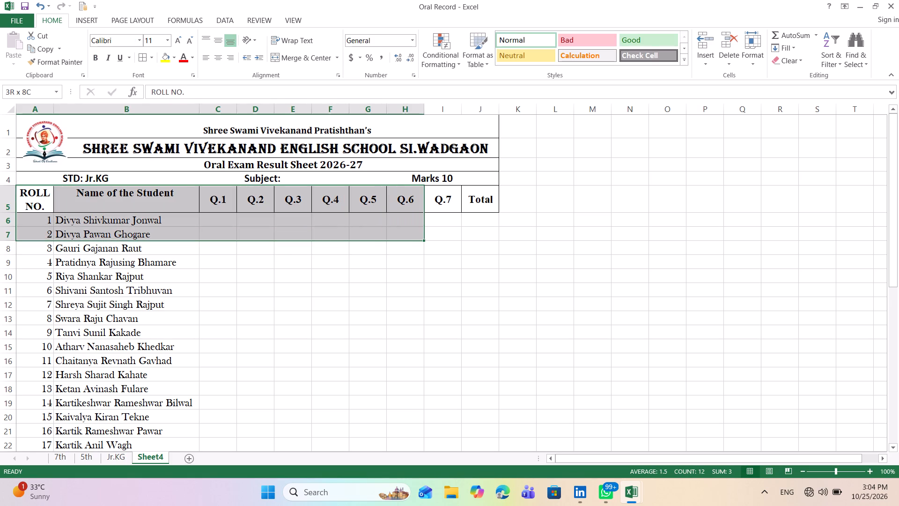
left_click_drag(395, 239, 460, 404)
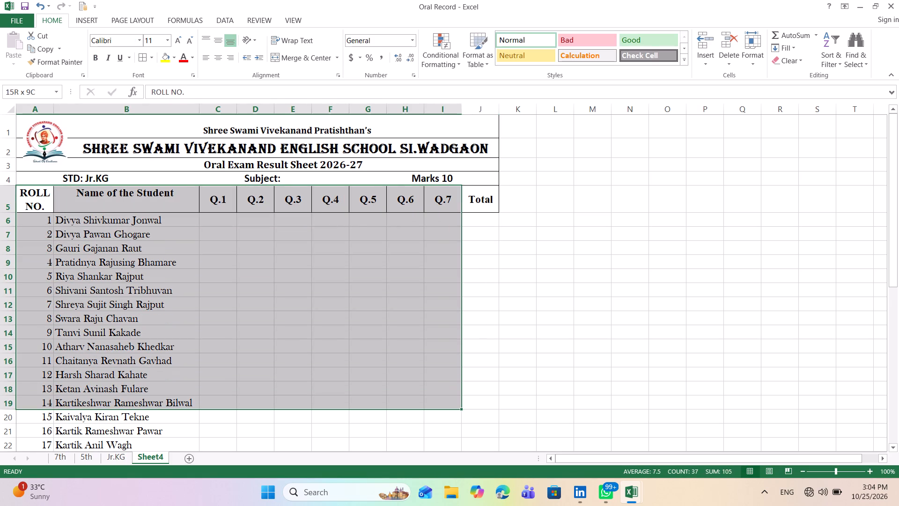
left_click_drag(460, 404, 511, 477)
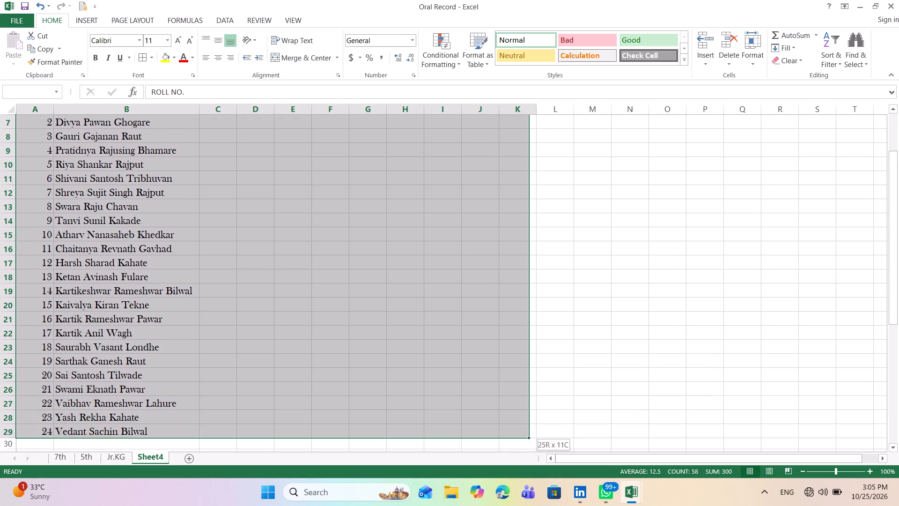
left_click_drag(511, 477, 450, 209)
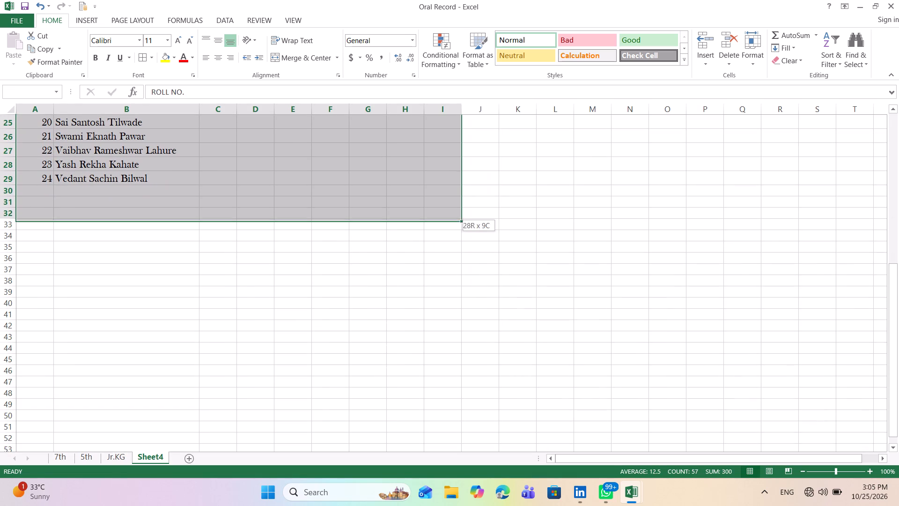
left_click_drag(450, 209, 478, 180)
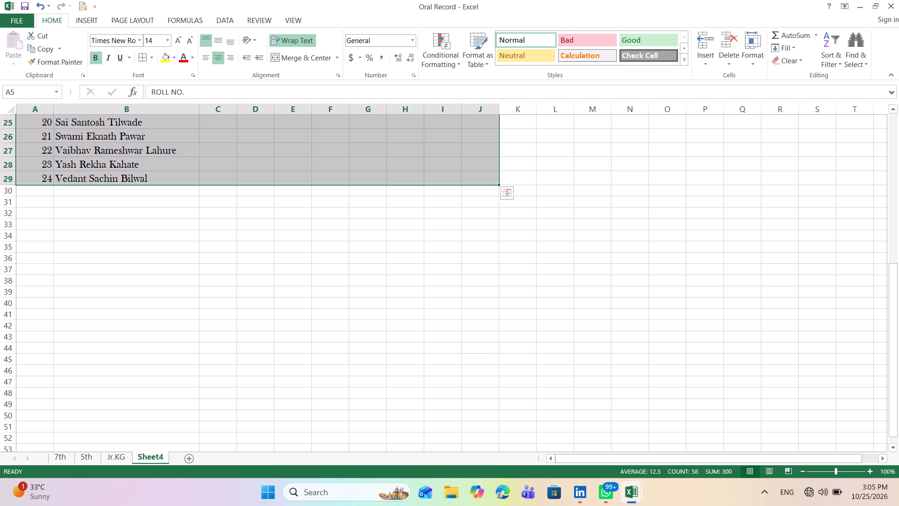
scroll(361, 230, "up", 7)
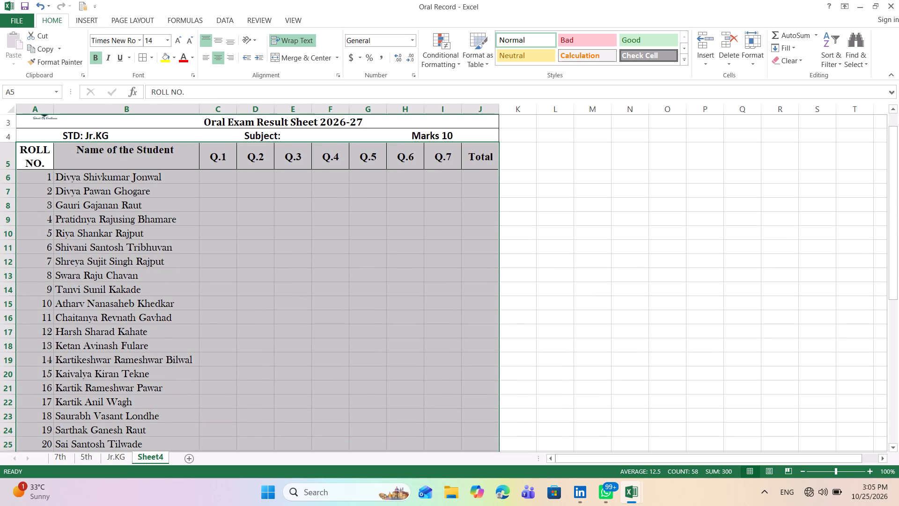
left_click(153, 53)
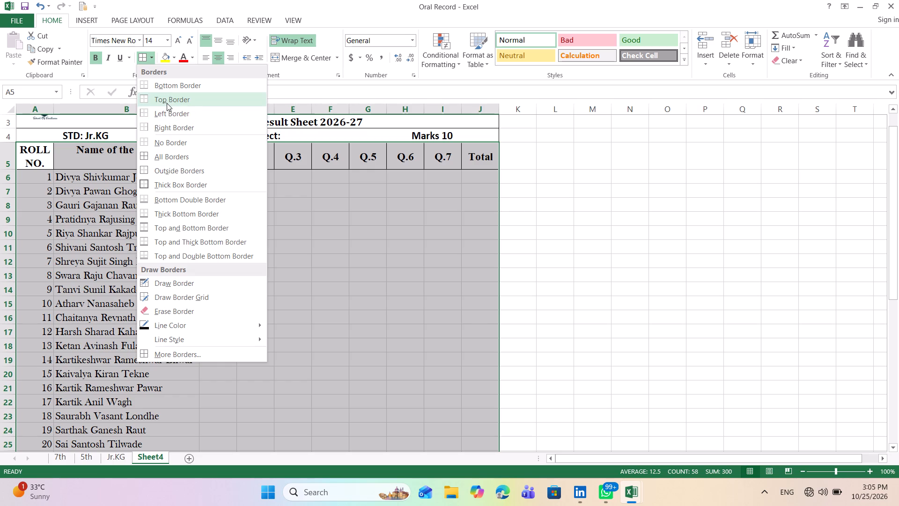
left_click(166, 156)
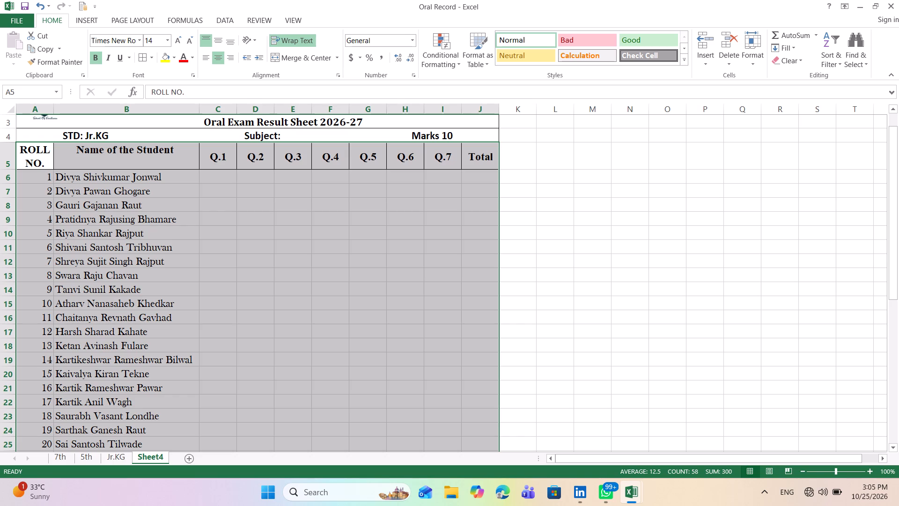
left_click(339, 204)
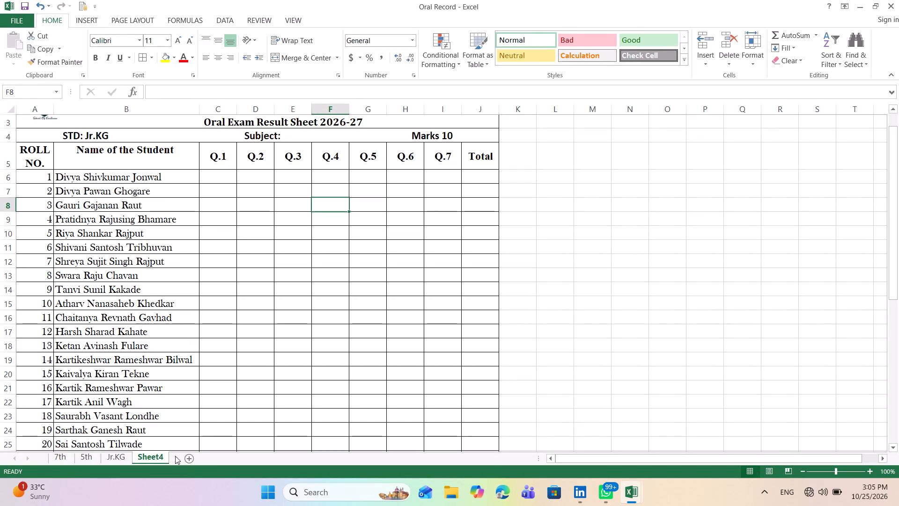
Change the standard in the row 4 heading to 6th, keeping the Subject and Marks 10 text.
double_click(111, 137)
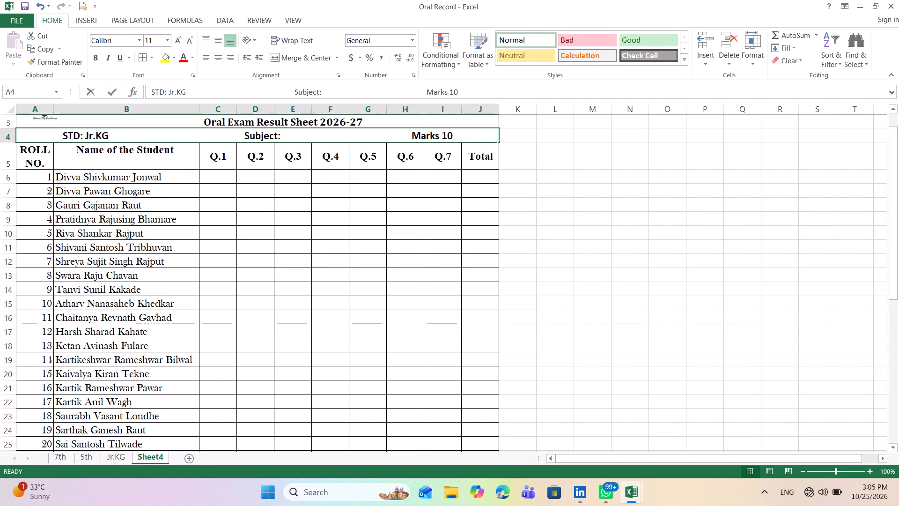
key("BackSpace")
key("BackSpace")
key("BackSpace")
key("BackSpace")
key("BackSpace")
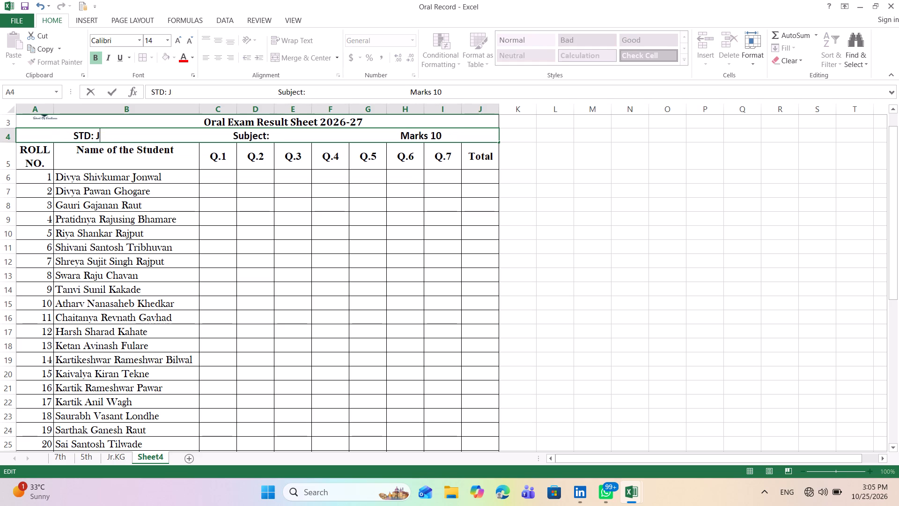
key("BackSpace")
type("6th")
key("space")
Clear the stray range text from cell B36 below the student list.
scroll(172, 345, "down", 1)
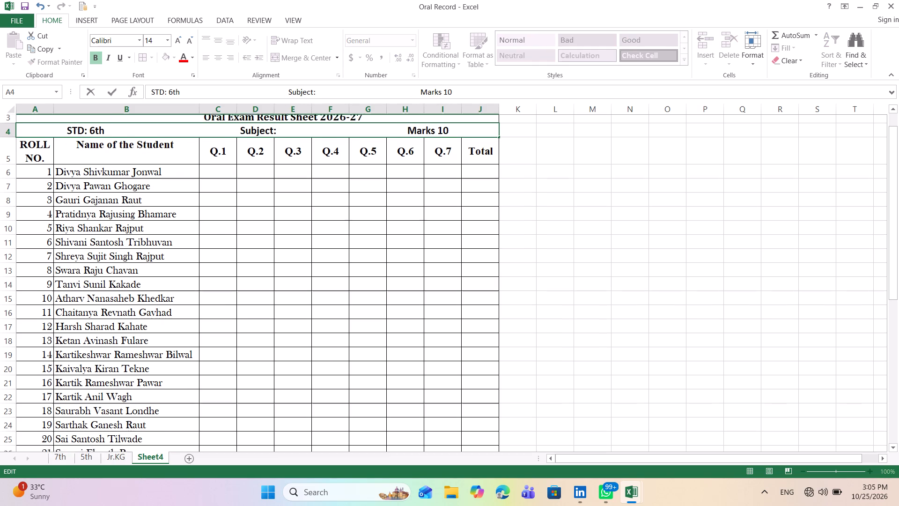
scroll(172, 345, "down", 3)
left_click_drag(153, 450, 154, 456)
double_click(154, 456)
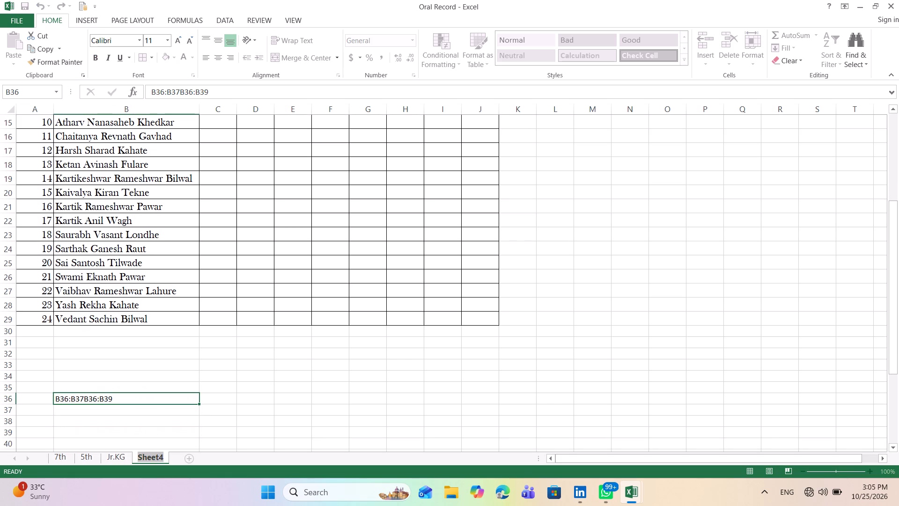
left_click(151, 403)
key("BackSpace")
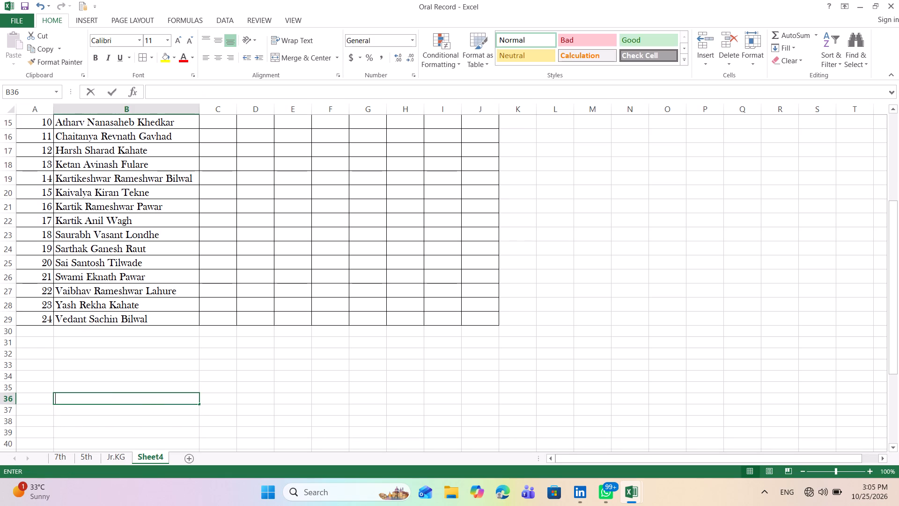
Rename the Sheet4 worksheet as 6th.
double_click(157, 456)
left_click(157, 456)
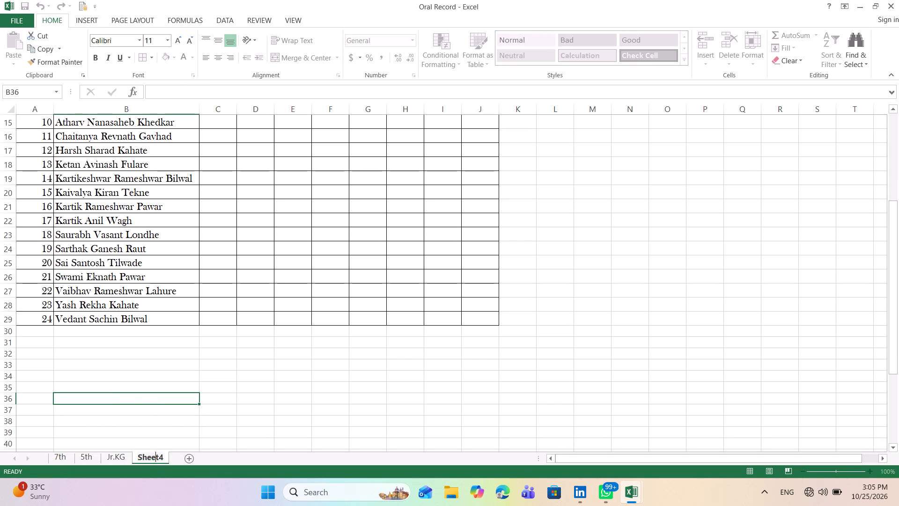
key("BackSpace")
key("Right")
key("Right")
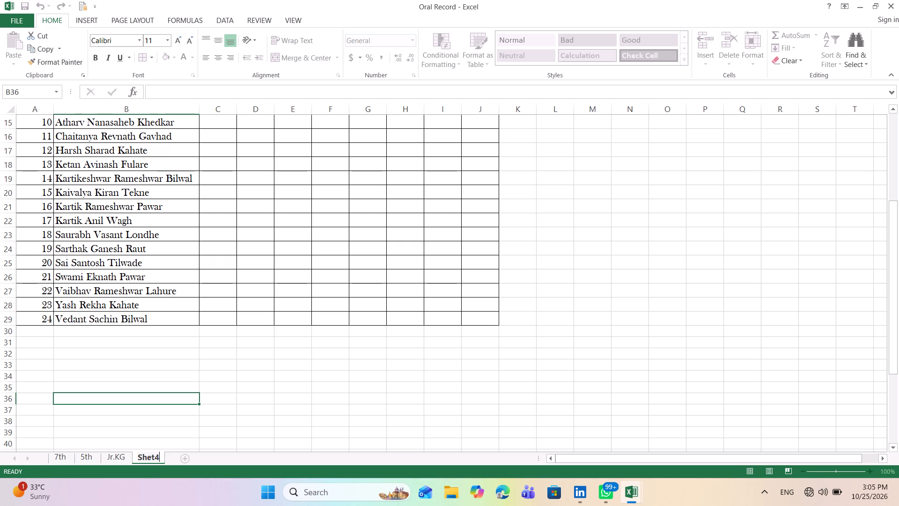
key("BackSpace")
key("BackSpace")
key("BackSpace")
key("BackSpace")
key("BackSpace")
type("6th")
key("space")
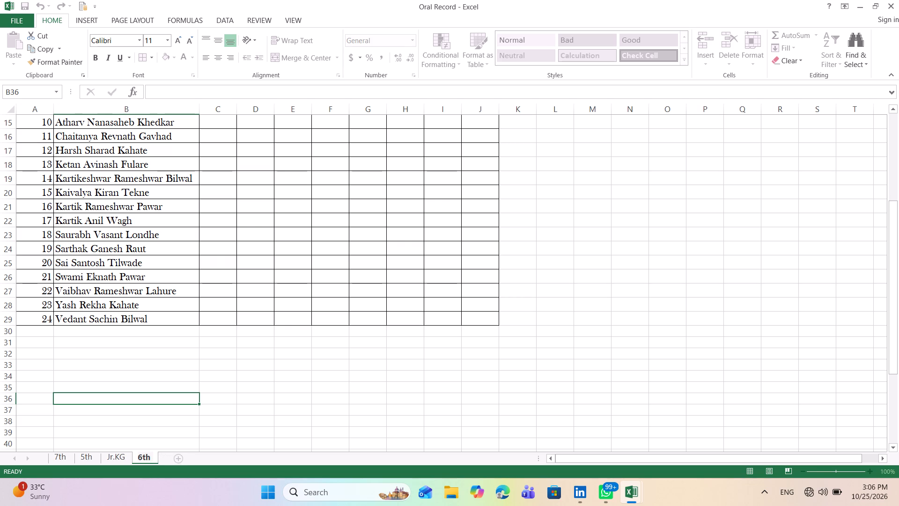
left_click(247, 421)
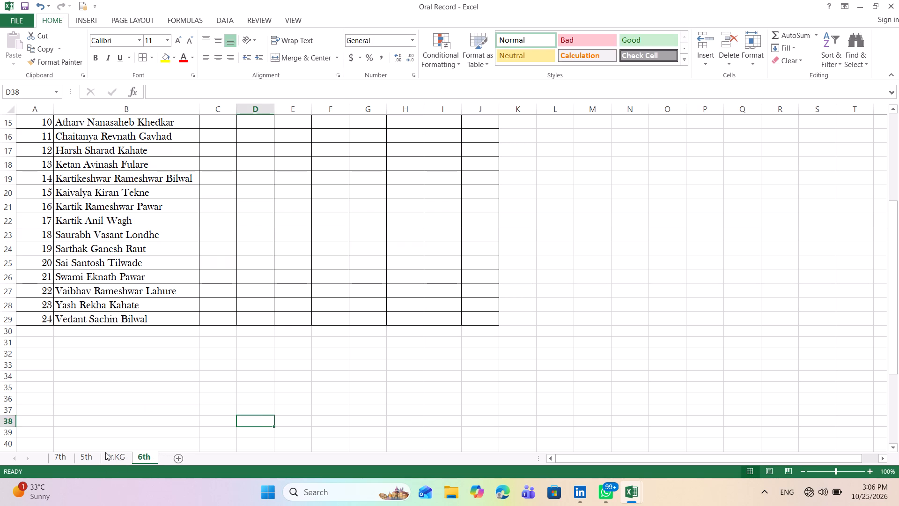
Centre the roll numbers 1 to 24 horizontally in cells A6:A29.
scroll(204, 379, "up", 4)
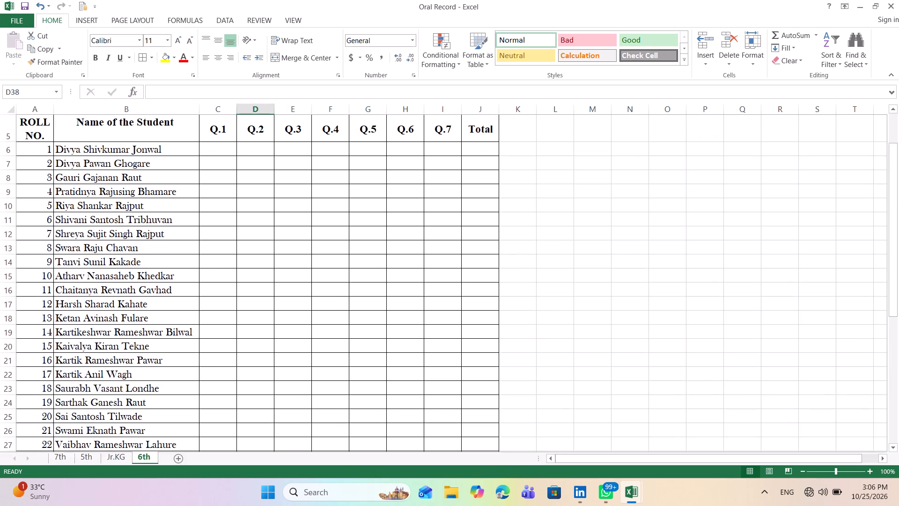
scroll(204, 379, "up", 4)
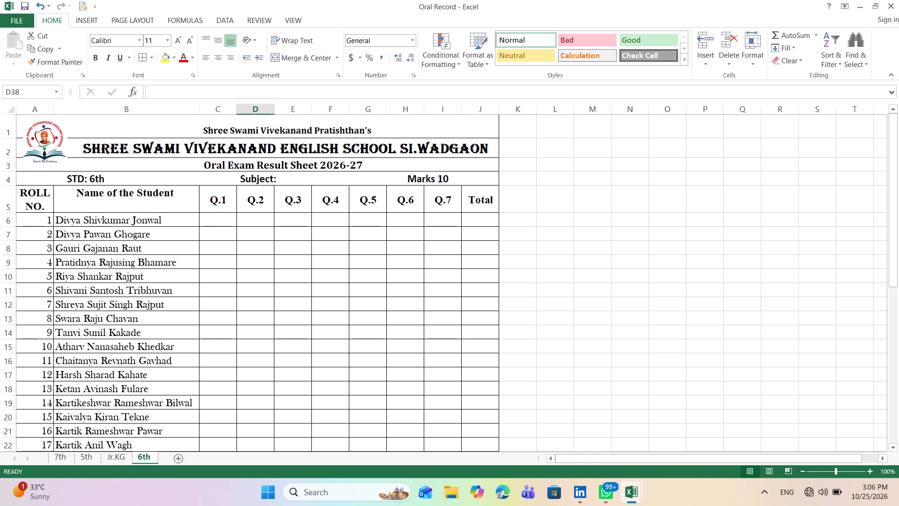
scroll(85, 257, "down", 4)
scroll(85, 257, "up", 3)
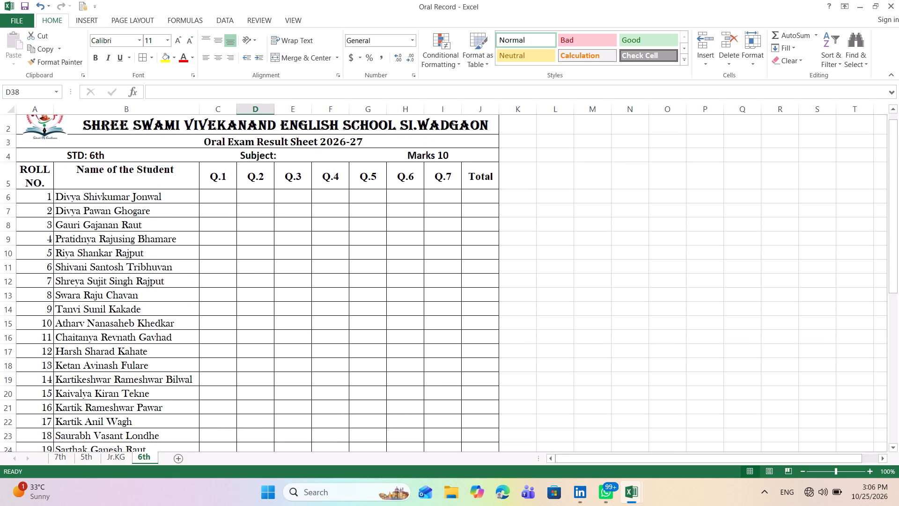
left_click_drag(46, 195, 52, 438)
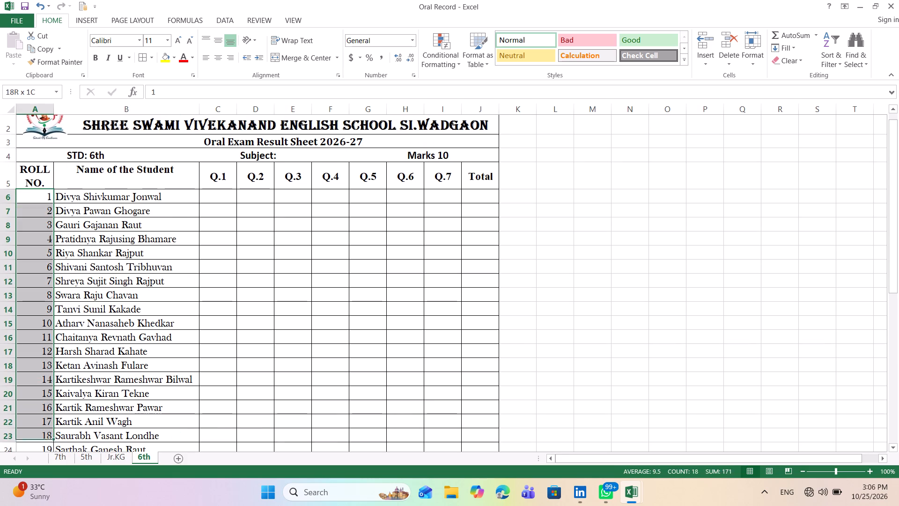
left_click_drag(52, 438, 44, 454)
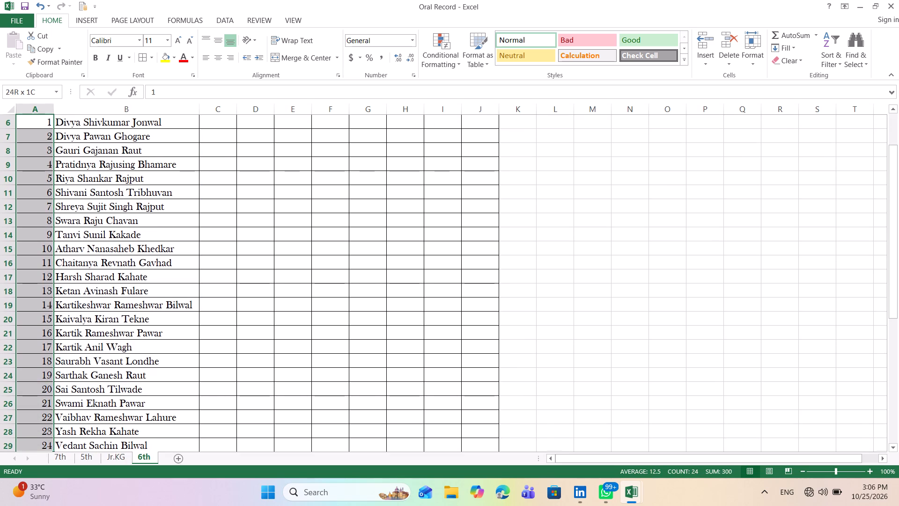
left_click_drag(44, 454, 49, 402)
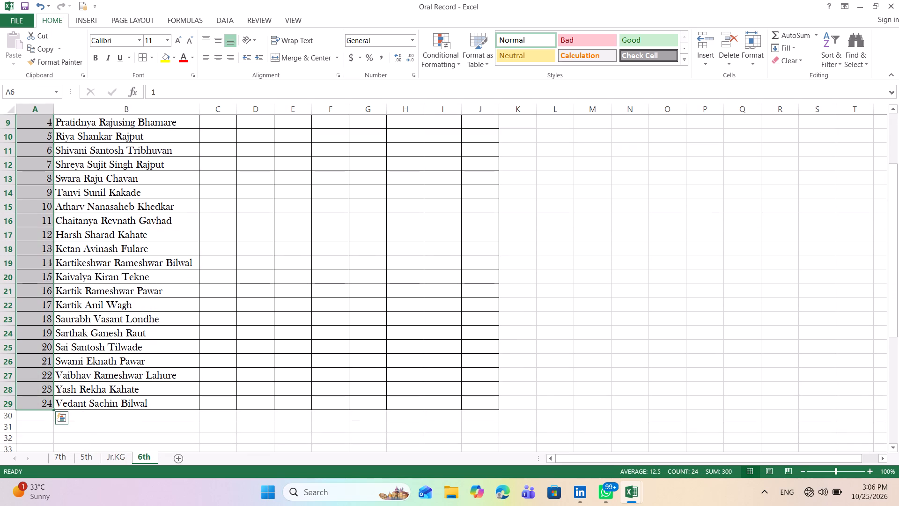
left_click(220, 57)
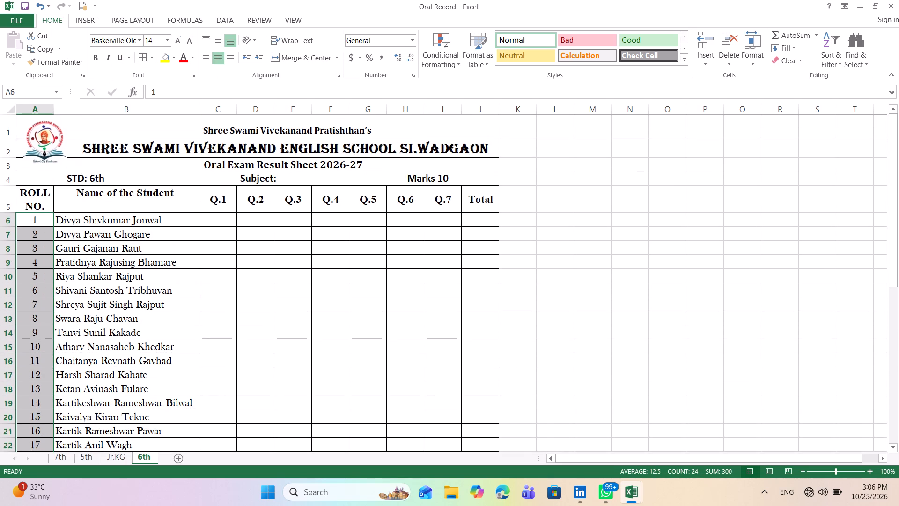
Review the 6th result sheet from its heading down to the last student, checking the roll numbers, names and empty marks columns.
left_click(99, 219)
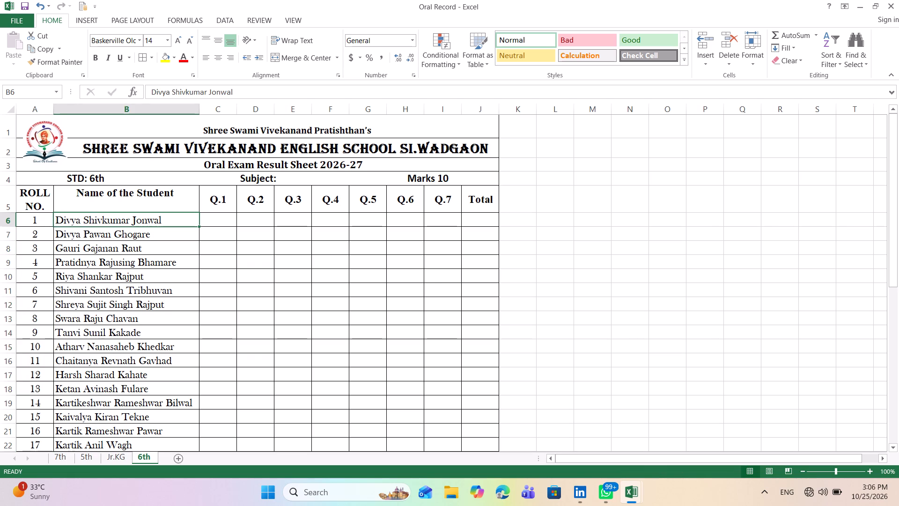
left_click(226, 329)
scroll(335, 323, "down", 1)
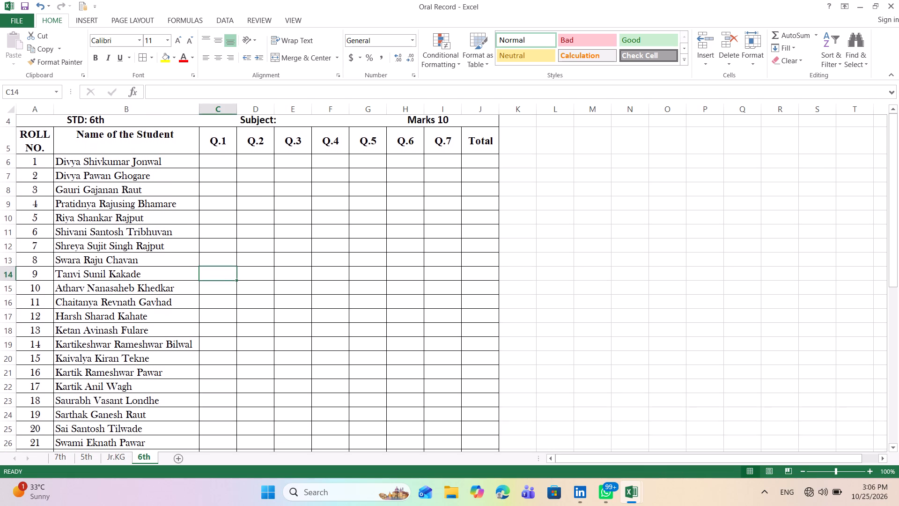
scroll(335, 323, "down", 1)
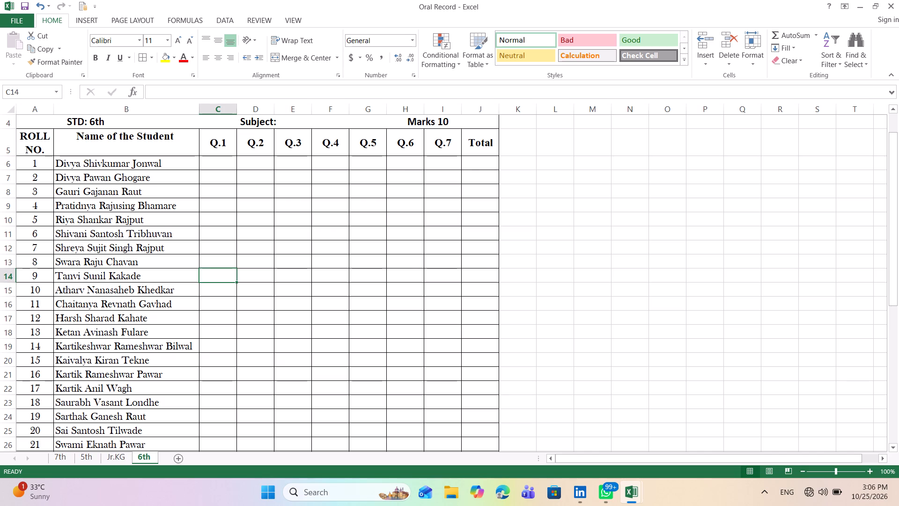
scroll(229, 249, "up", 5)
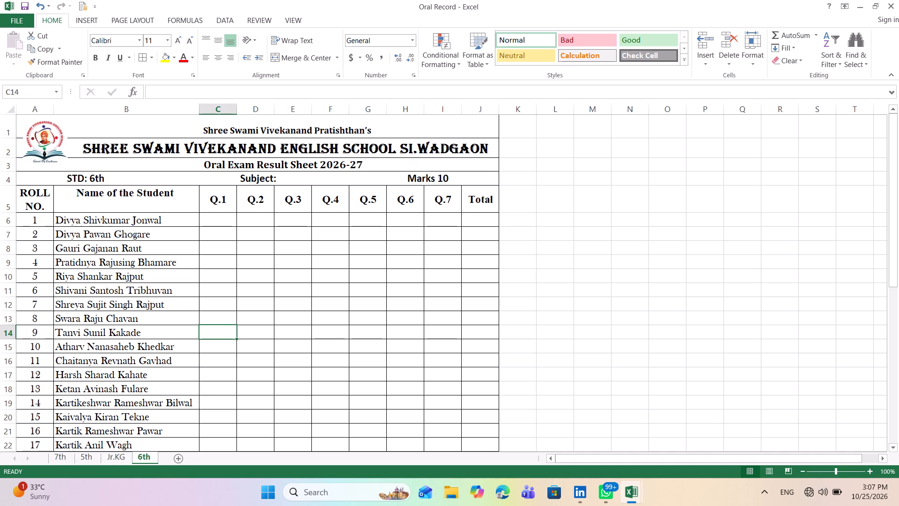
left_click(177, 216)
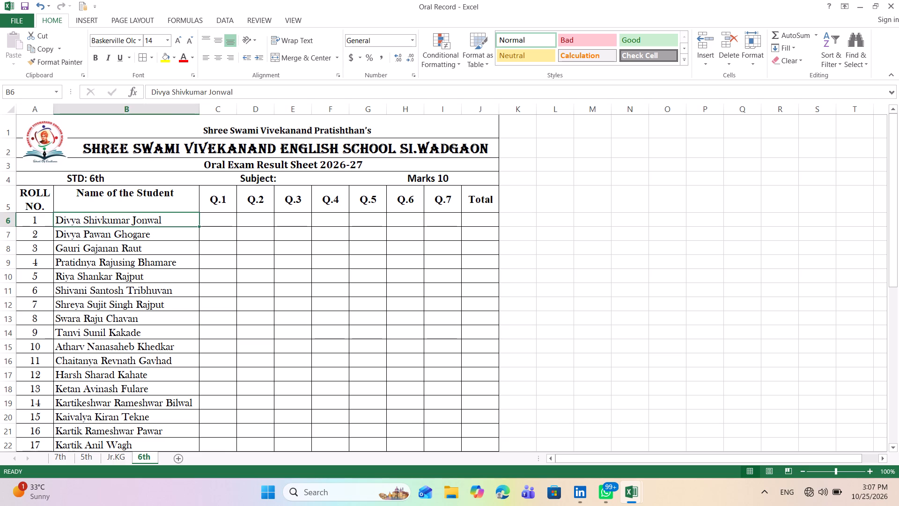
left_click(33, 223)
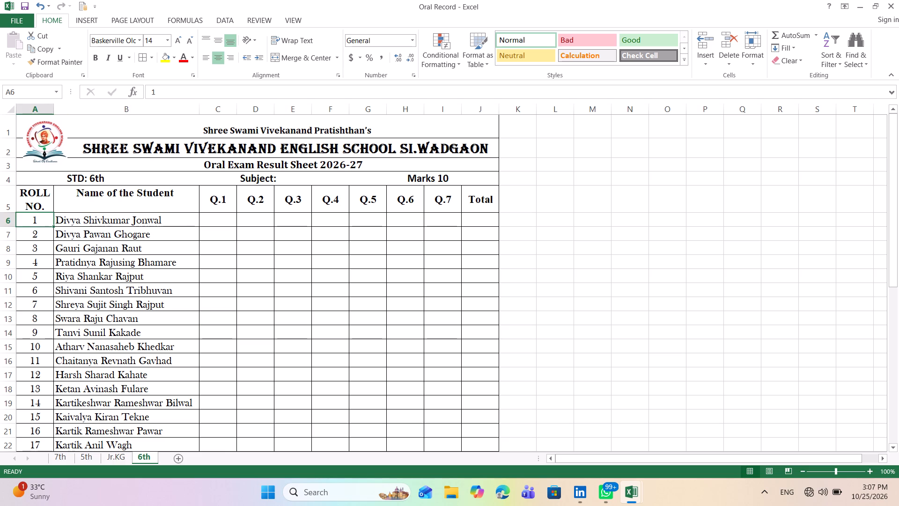
left_click(109, 238)
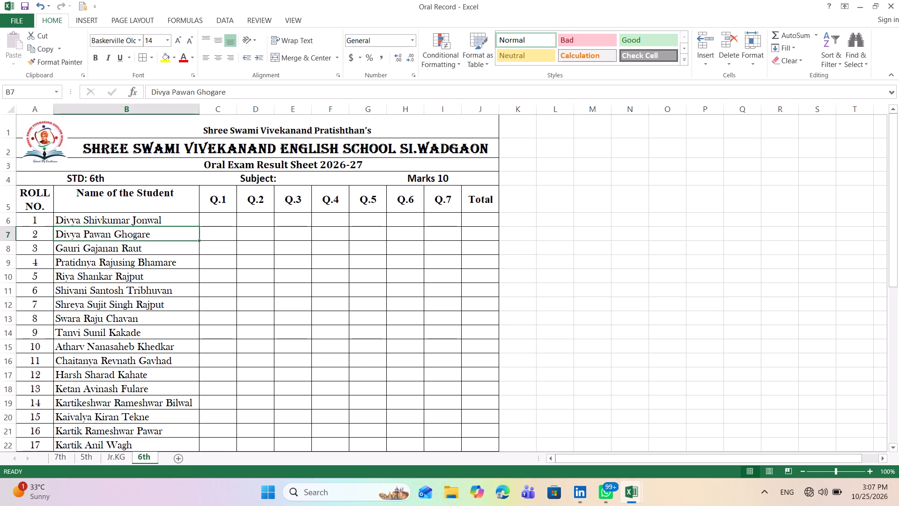
left_click(224, 216)
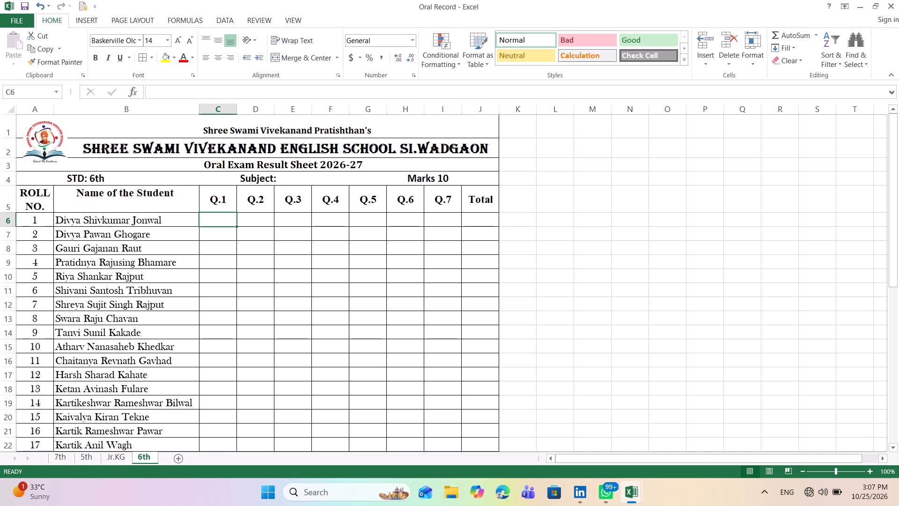
left_click_drag(36, 223, 176, 398)
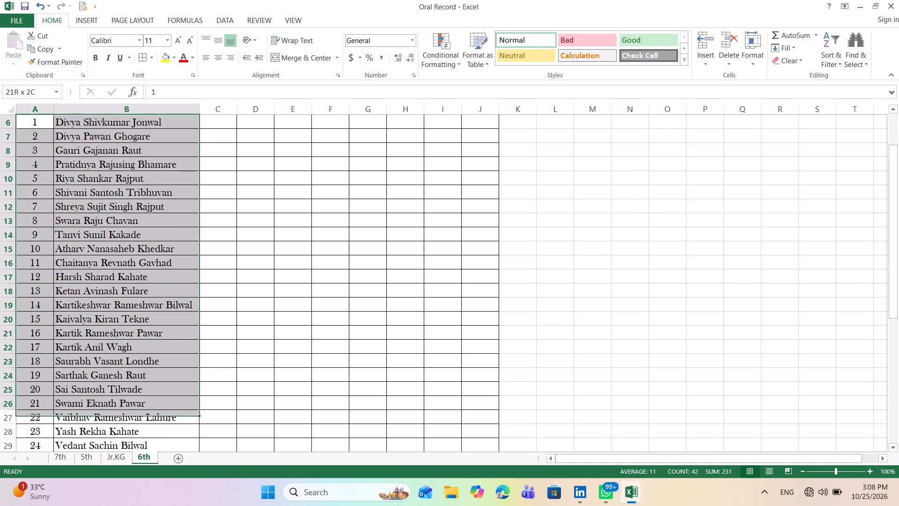
left_click_drag(176, 398, 189, 389)
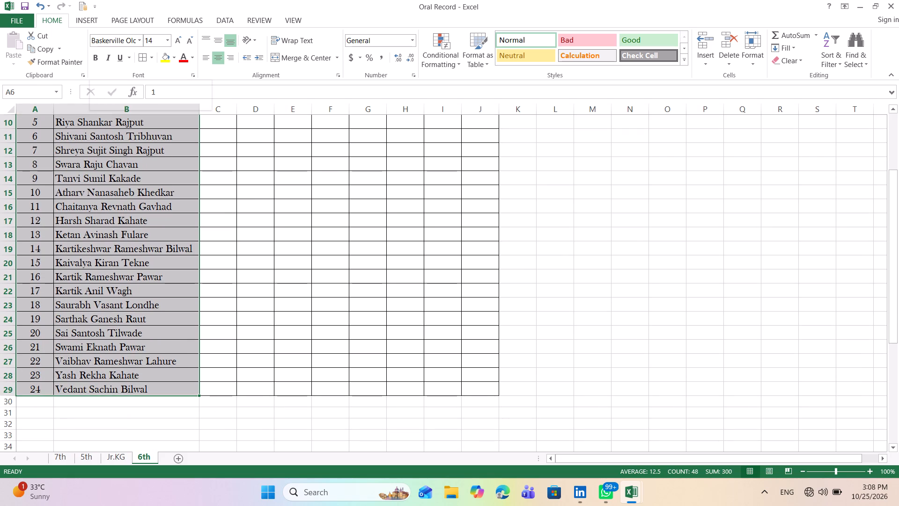
left_click(247, 177)
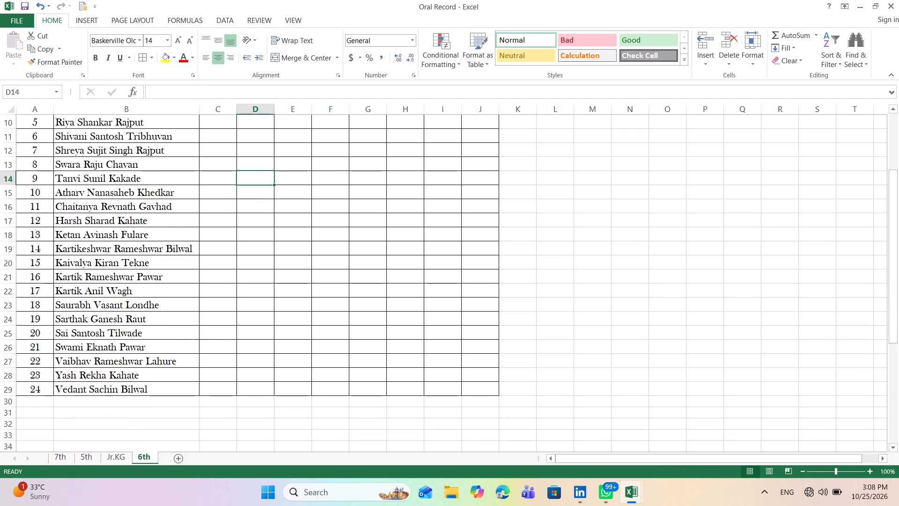
scroll(213, 149, "up", 3)
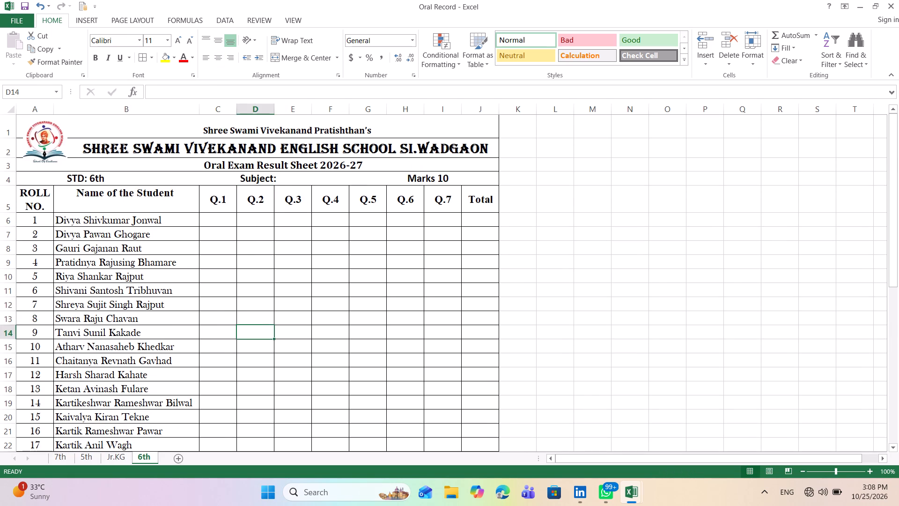
left_click(216, 220)
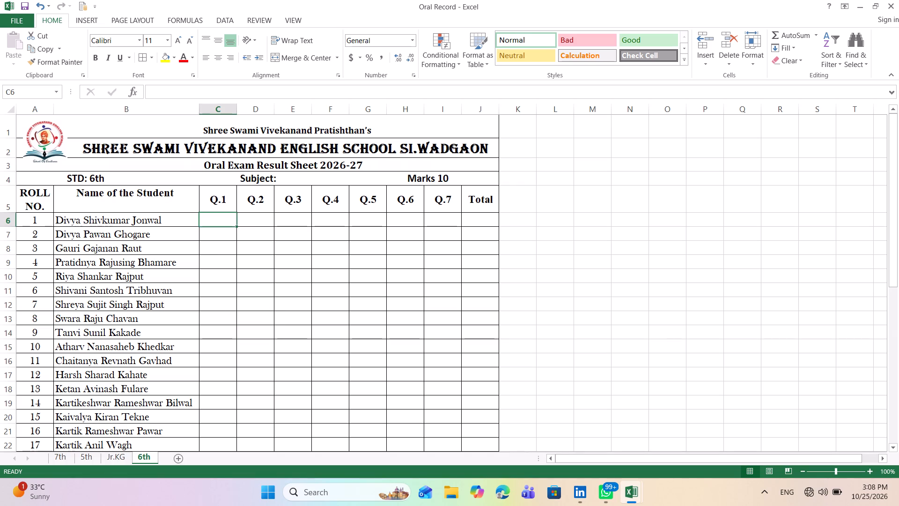
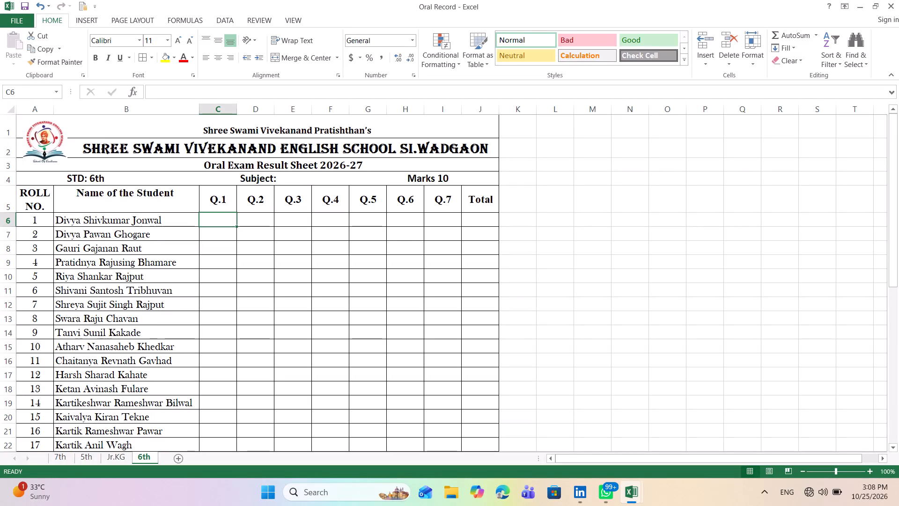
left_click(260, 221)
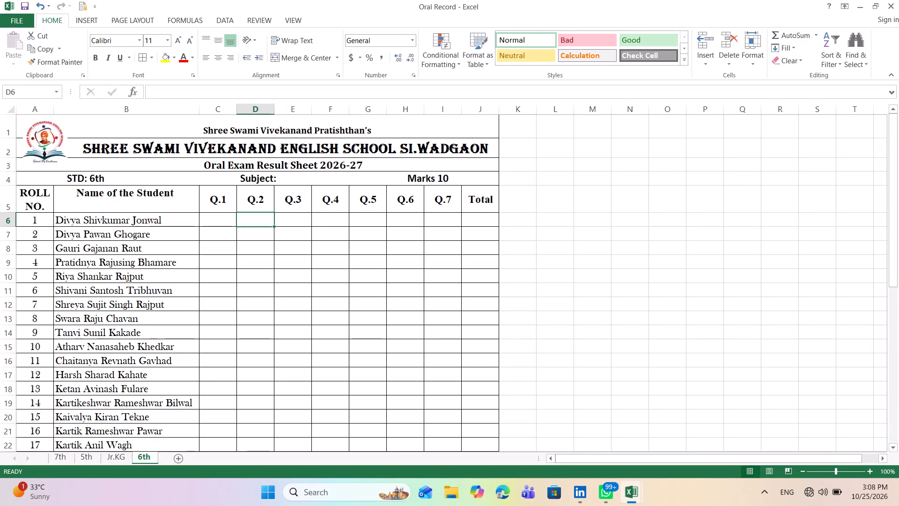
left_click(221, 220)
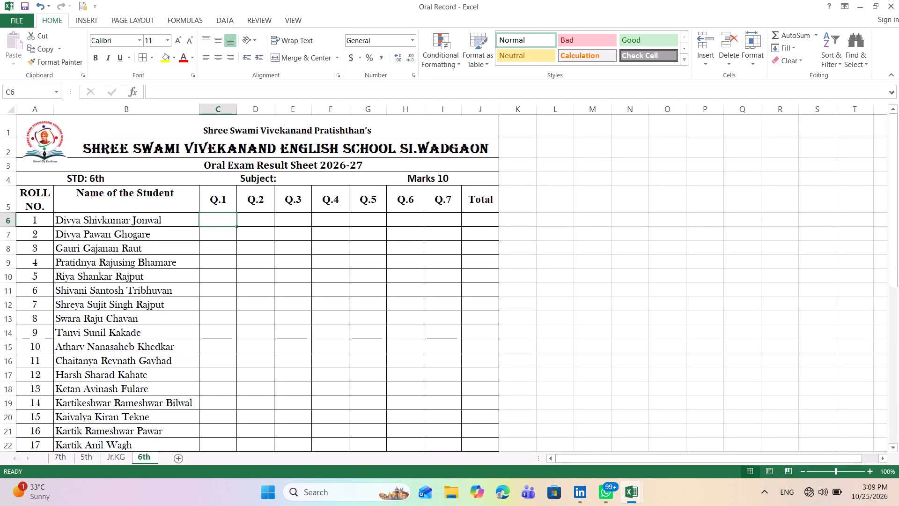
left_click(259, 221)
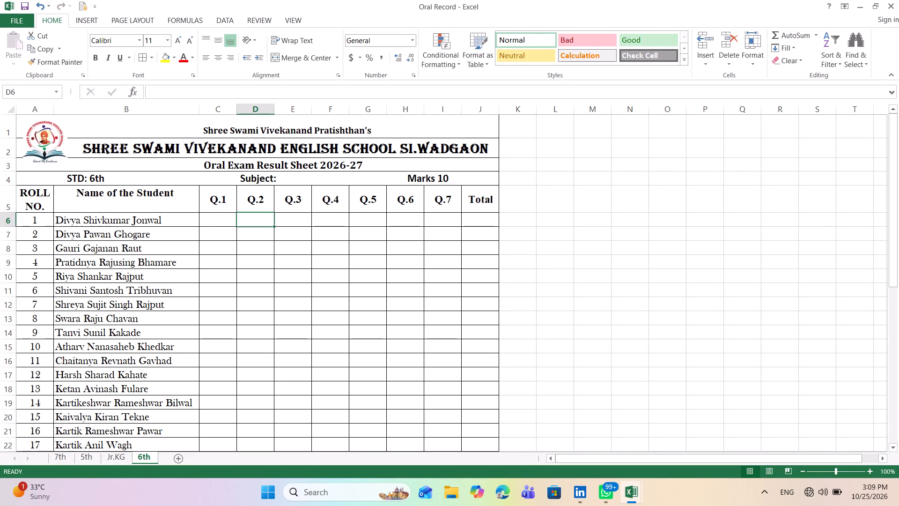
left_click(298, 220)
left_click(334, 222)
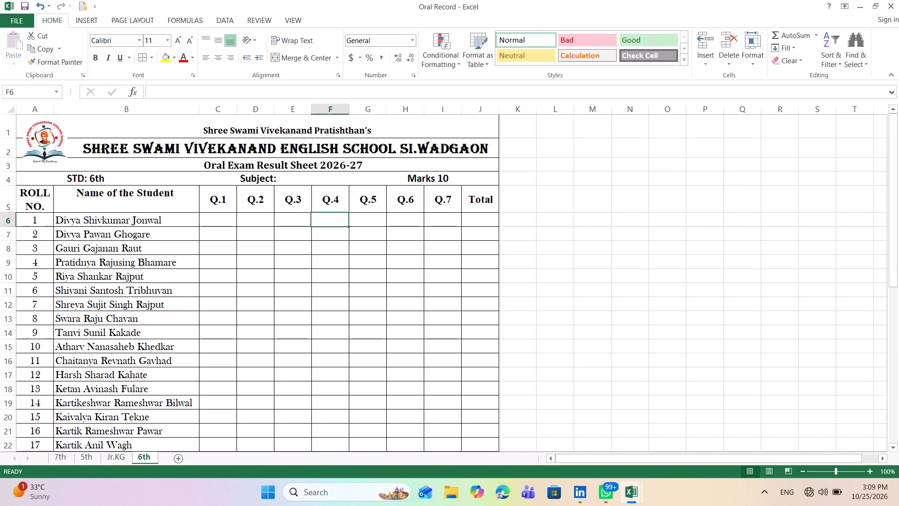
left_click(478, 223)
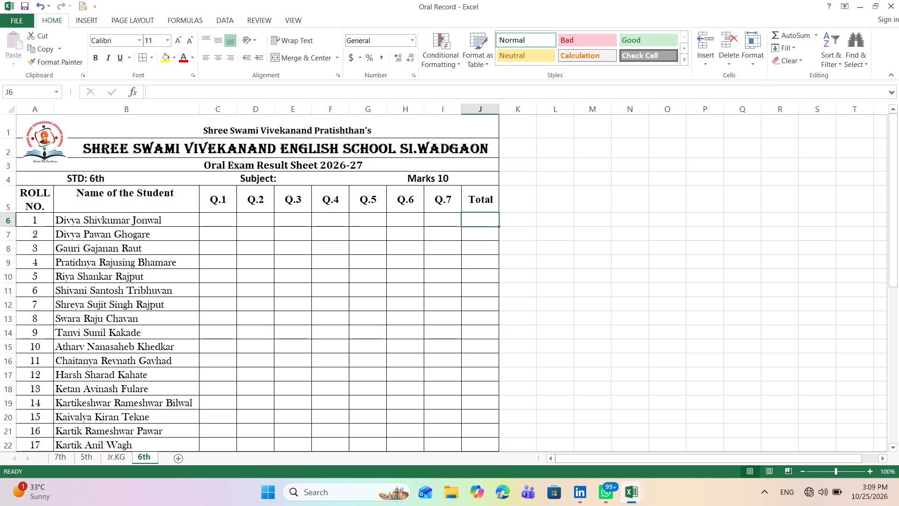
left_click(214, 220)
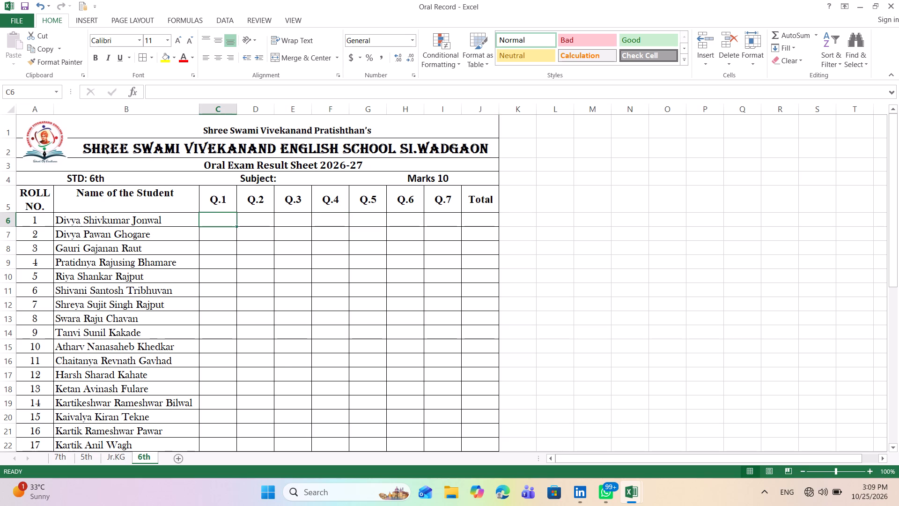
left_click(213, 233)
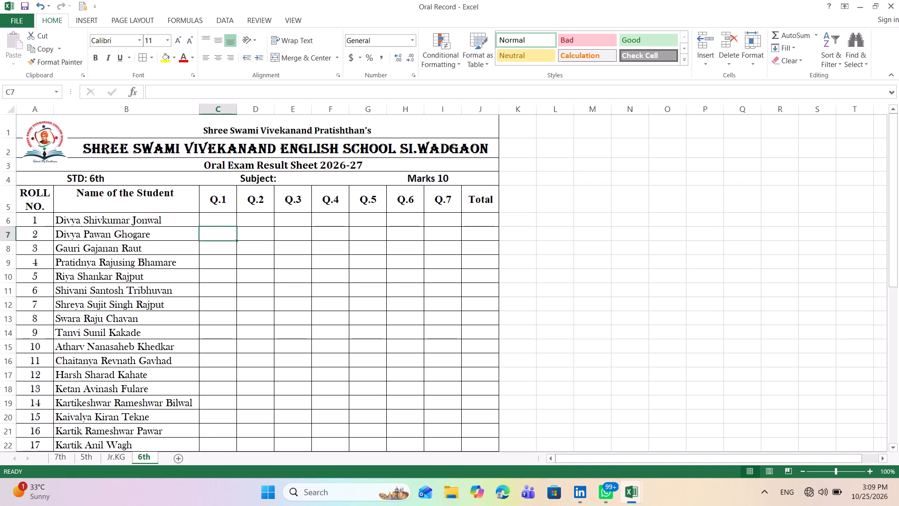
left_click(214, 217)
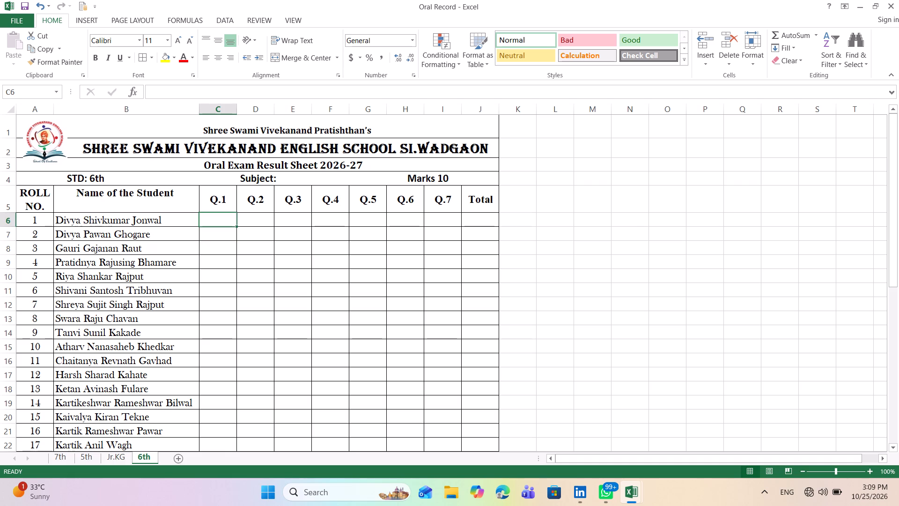